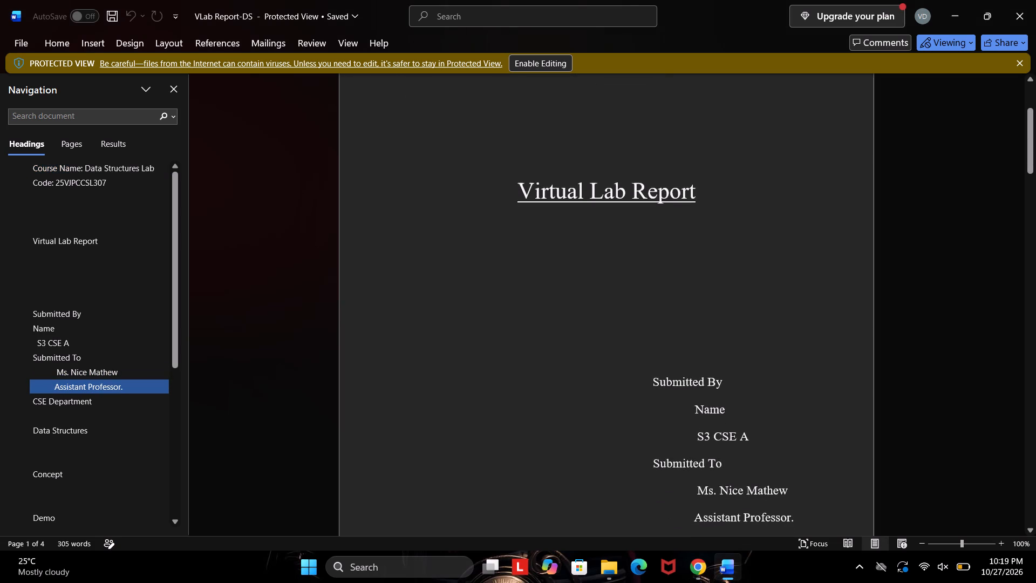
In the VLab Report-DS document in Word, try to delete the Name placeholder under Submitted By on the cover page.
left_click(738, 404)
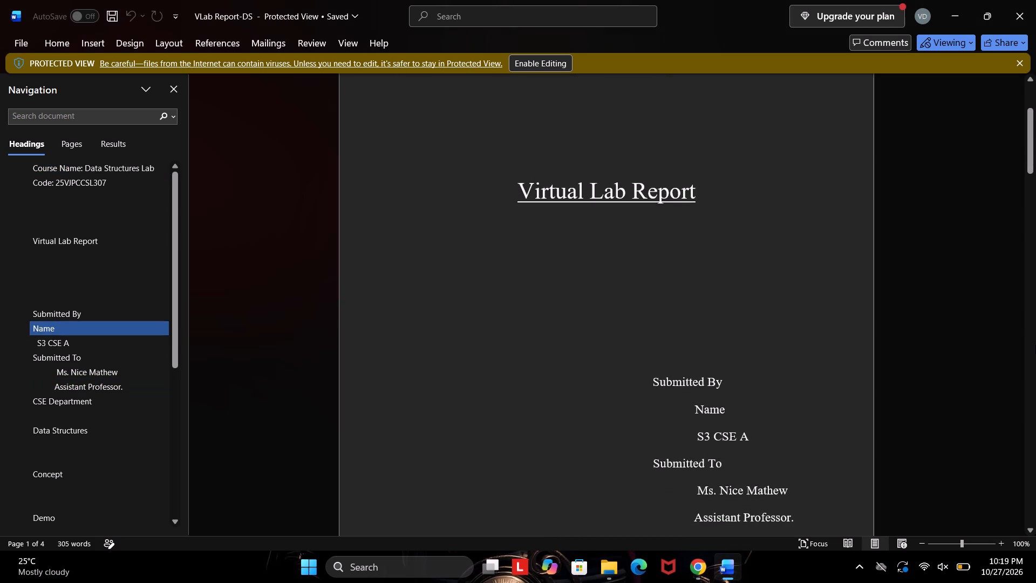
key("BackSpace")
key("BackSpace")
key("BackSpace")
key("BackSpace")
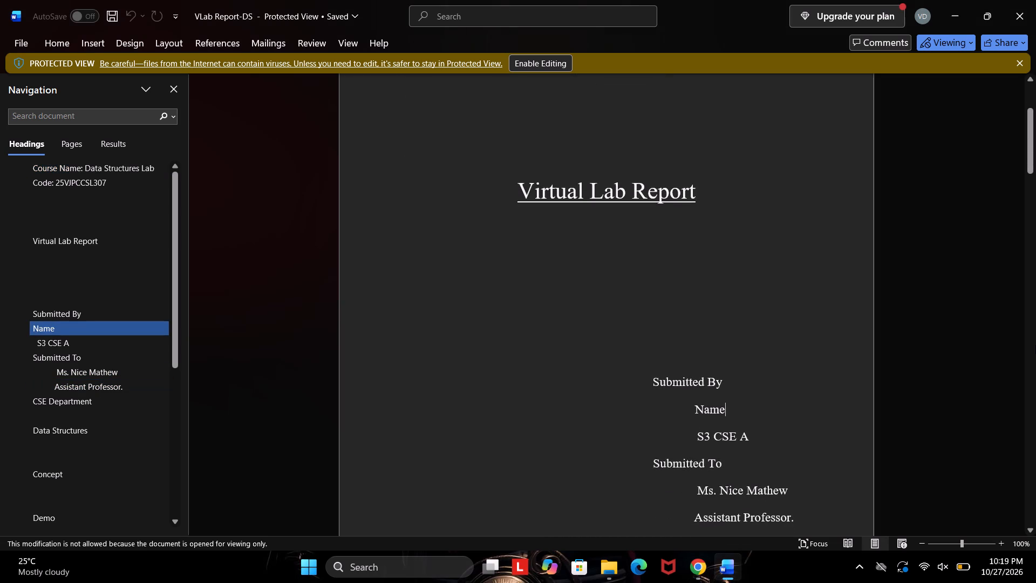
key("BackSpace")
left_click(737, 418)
Enable editing of the protected VLab Report-DS document.
left_click(558, 60)
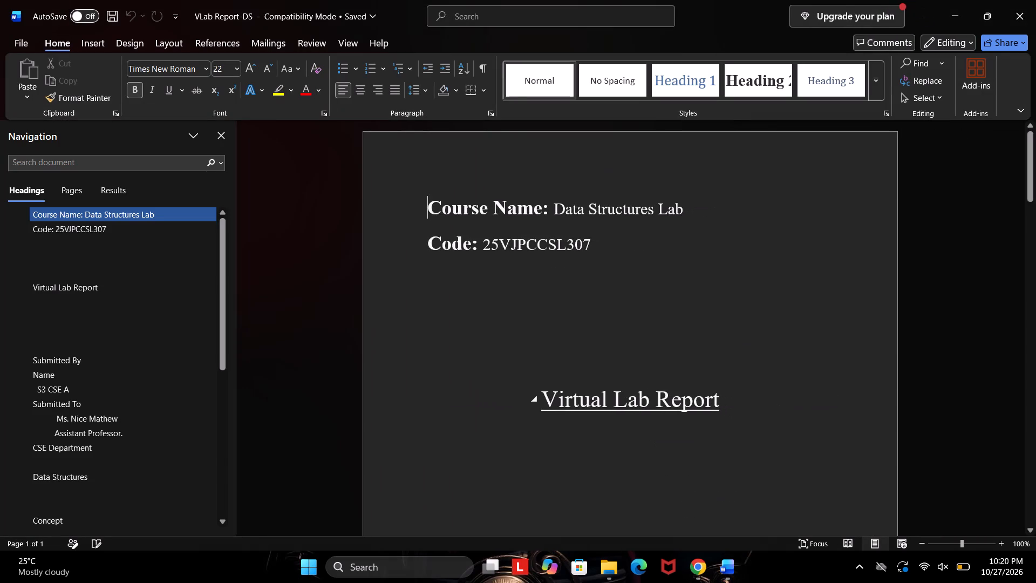
Replace the Name placeholder under Submitted By on the report's cover page with the student's full name.
scroll(758, 378, "down", 6)
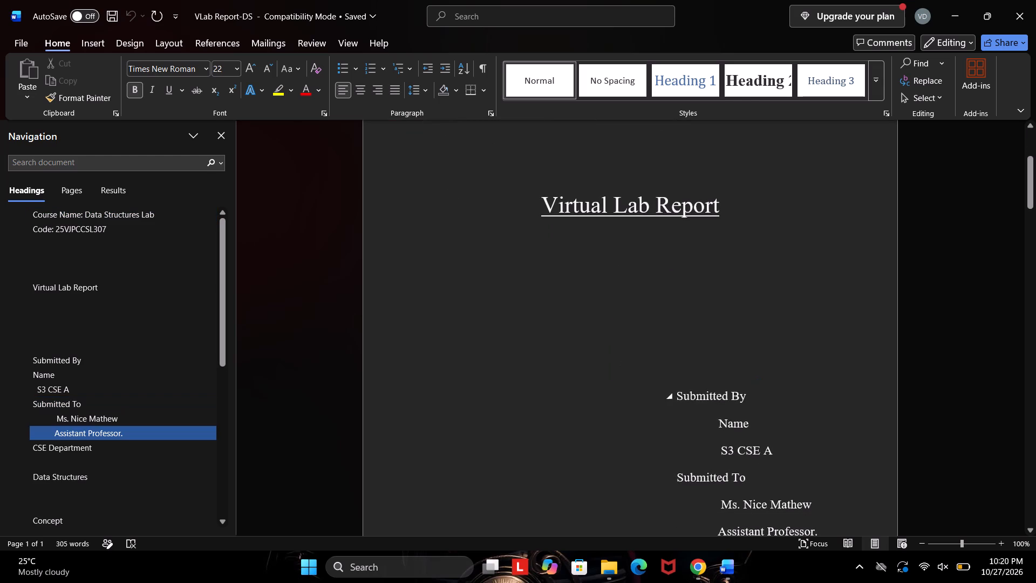
left_click(756, 426)
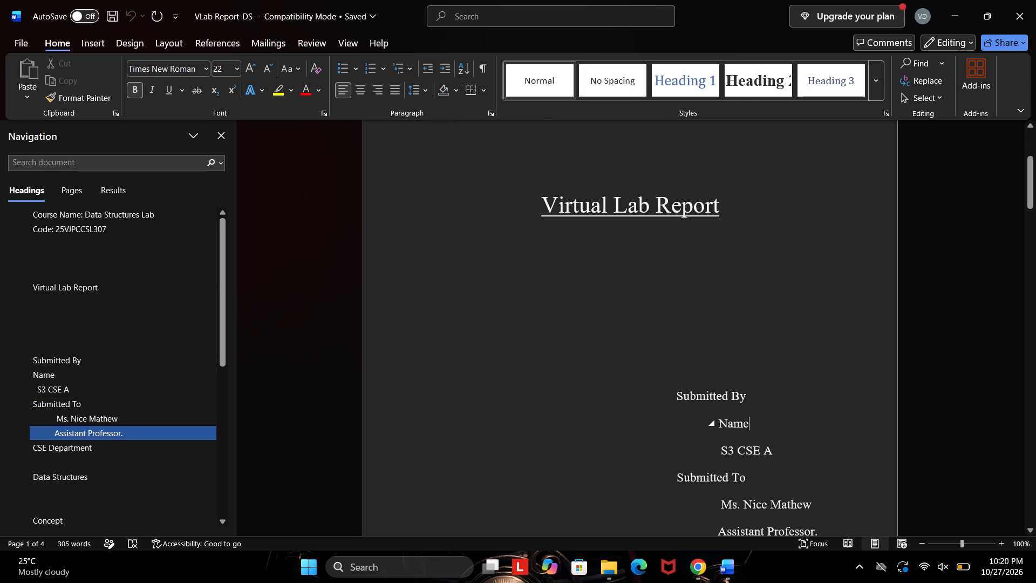
key("BackSpace")
key("BackSpace")
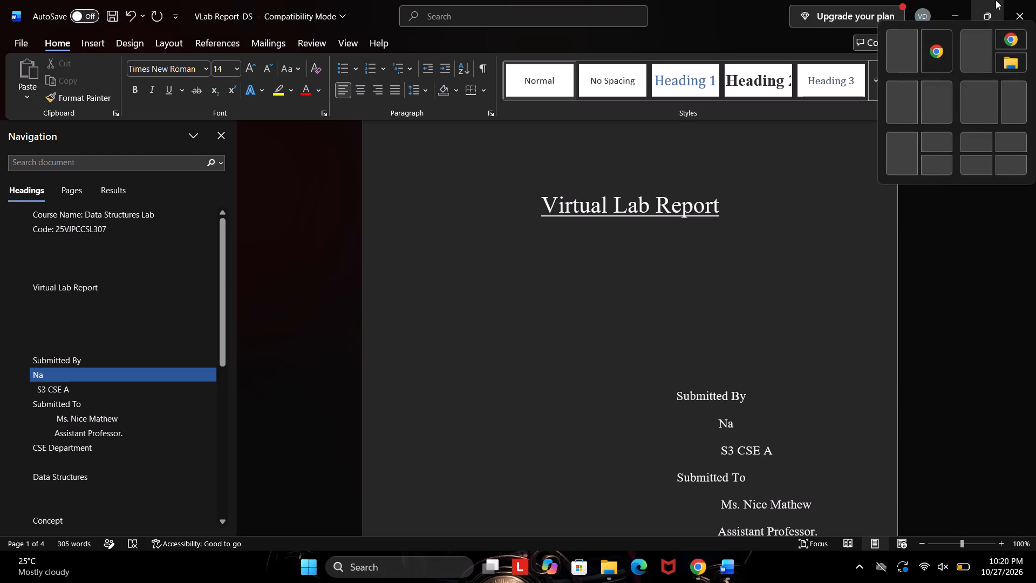
key("BackSpace")
key("BackSpace")
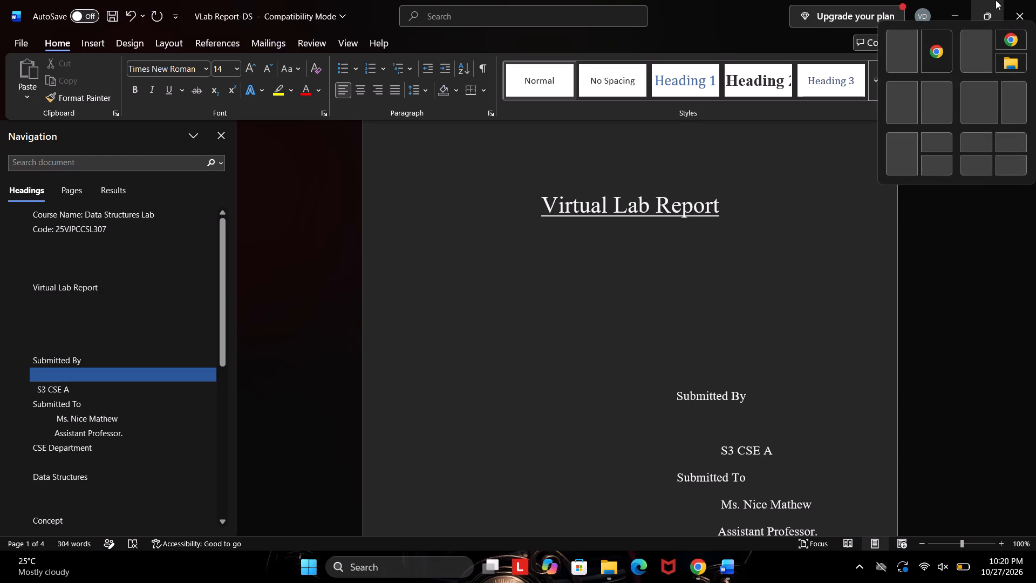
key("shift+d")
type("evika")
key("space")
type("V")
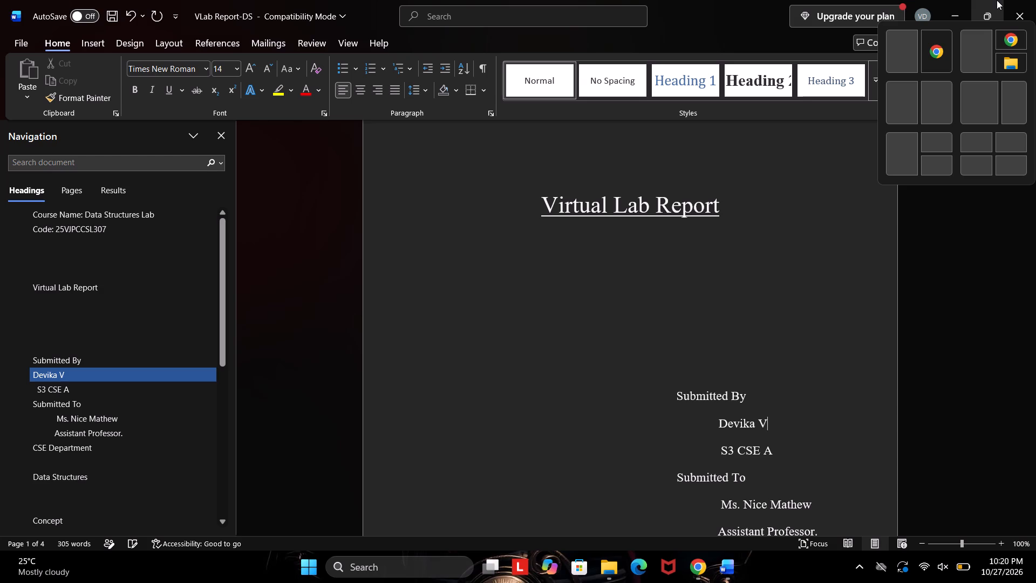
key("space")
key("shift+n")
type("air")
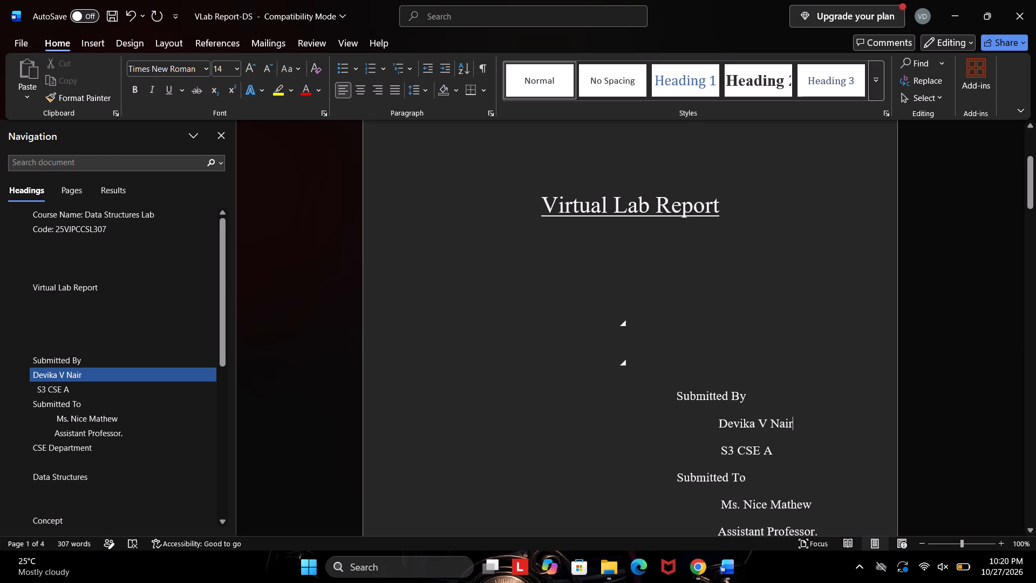
Look through the report template's Data Structures, Objectives, Experiment, Aim and Concept sections to see what needs filling in.
scroll(819, 350, "down", 4)
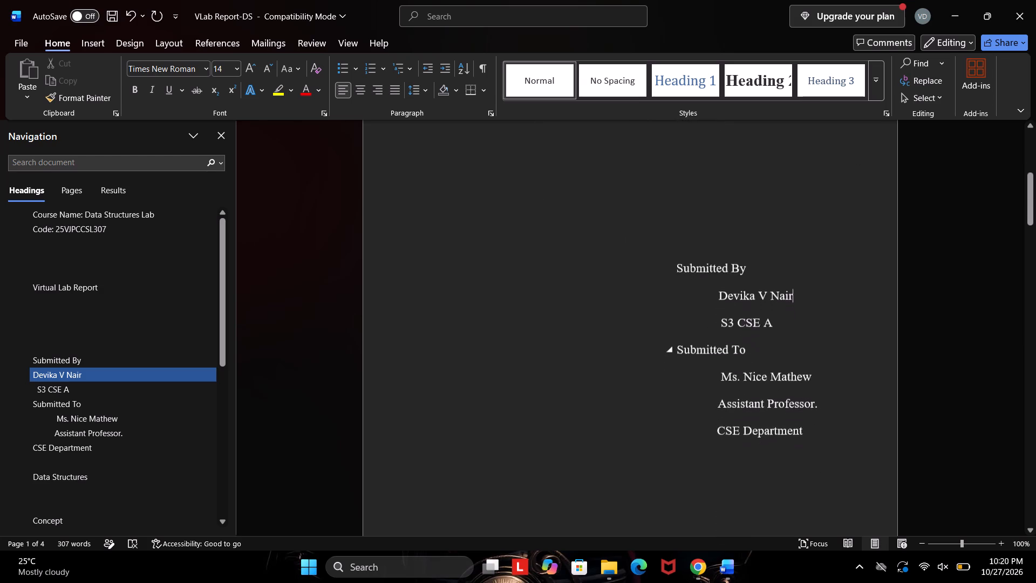
scroll(819, 350, "down", 4)
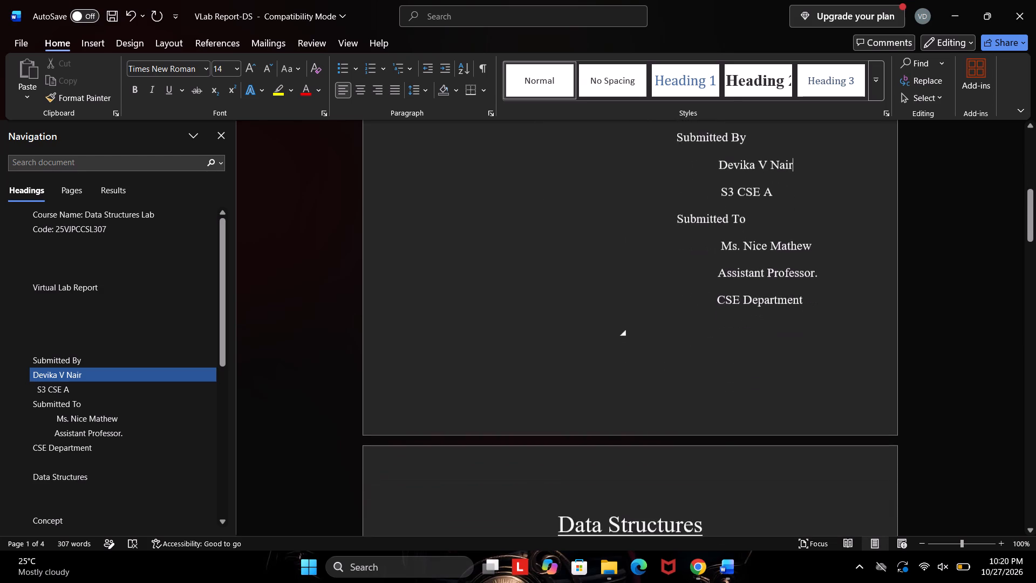
scroll(821, 350, "down", 6)
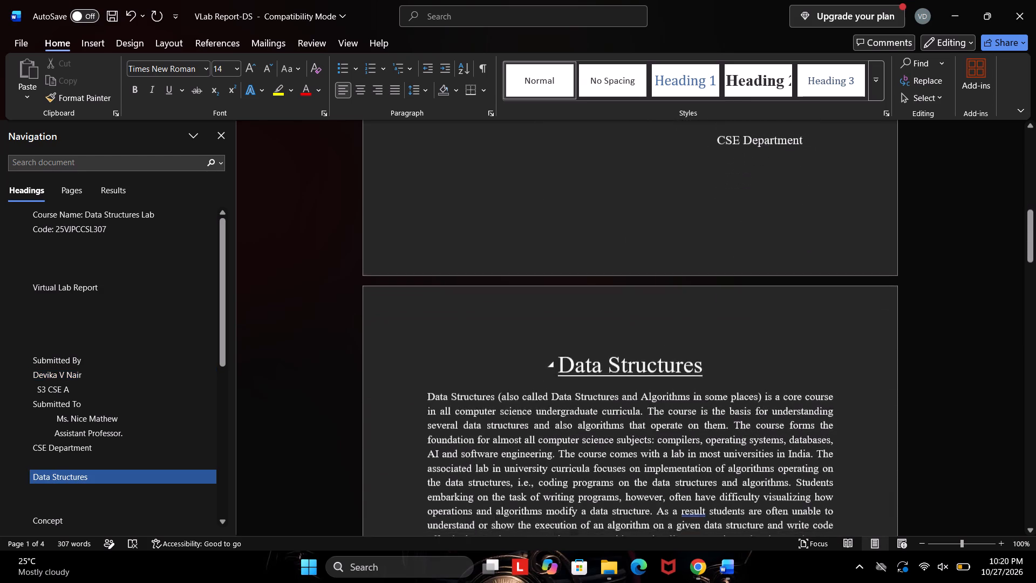
scroll(821, 350, "down", 3)
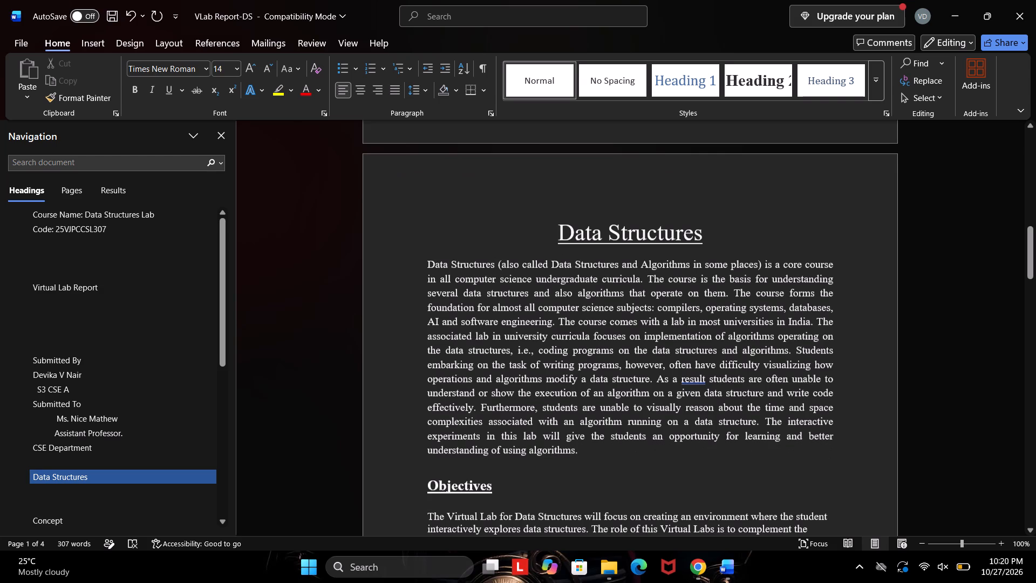
scroll(821, 350, "down", 6)
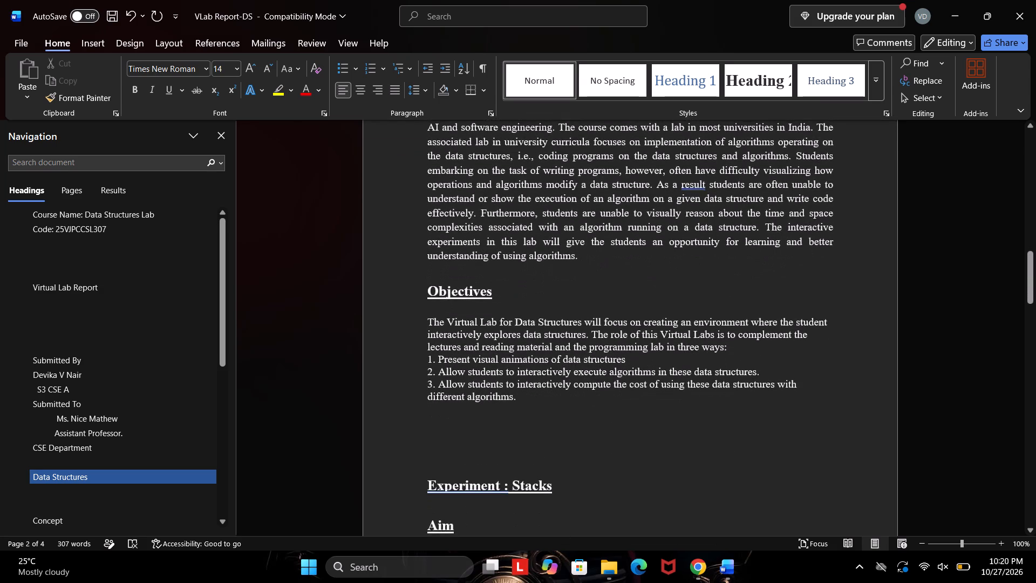
scroll(821, 350, "down", 5)
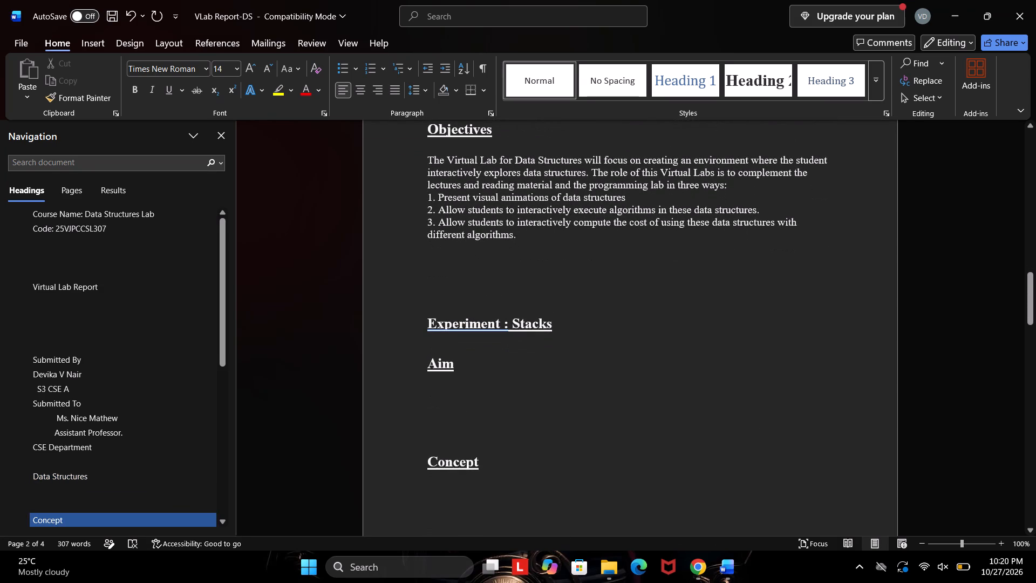
scroll(821, 350, "up", 10)
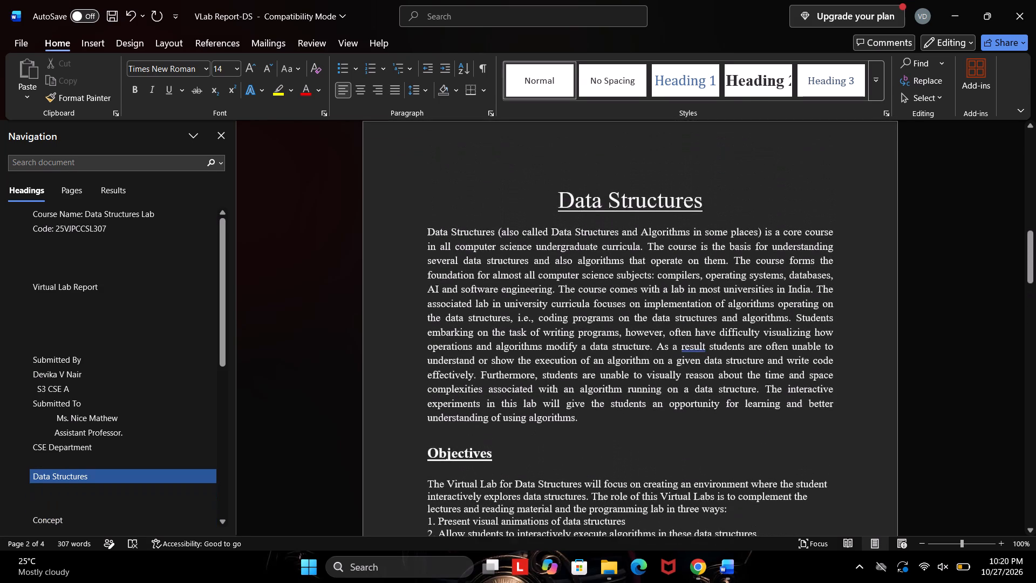
scroll(821, 350, "down", 9)
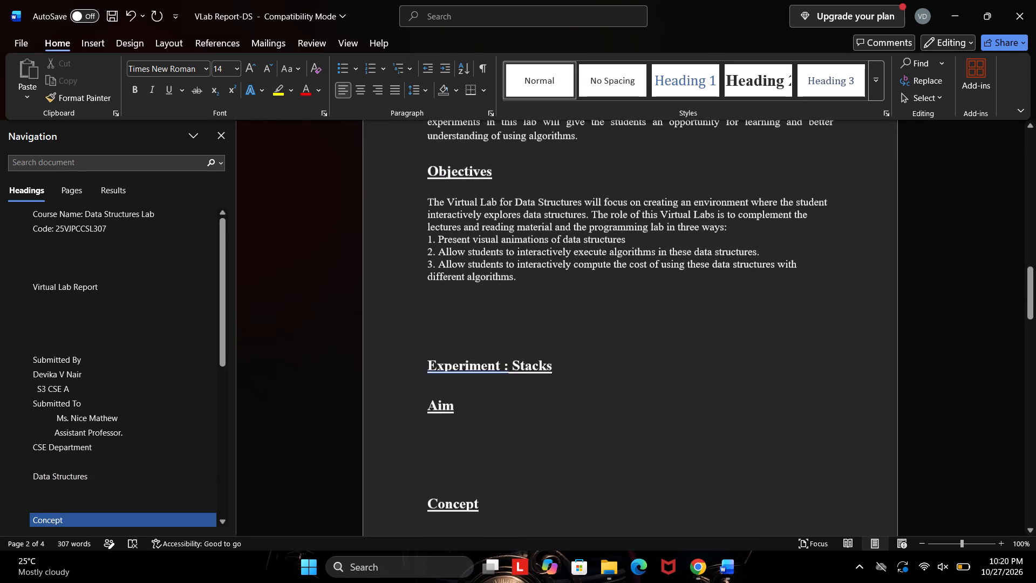
scroll(821, 350, "down", 1)
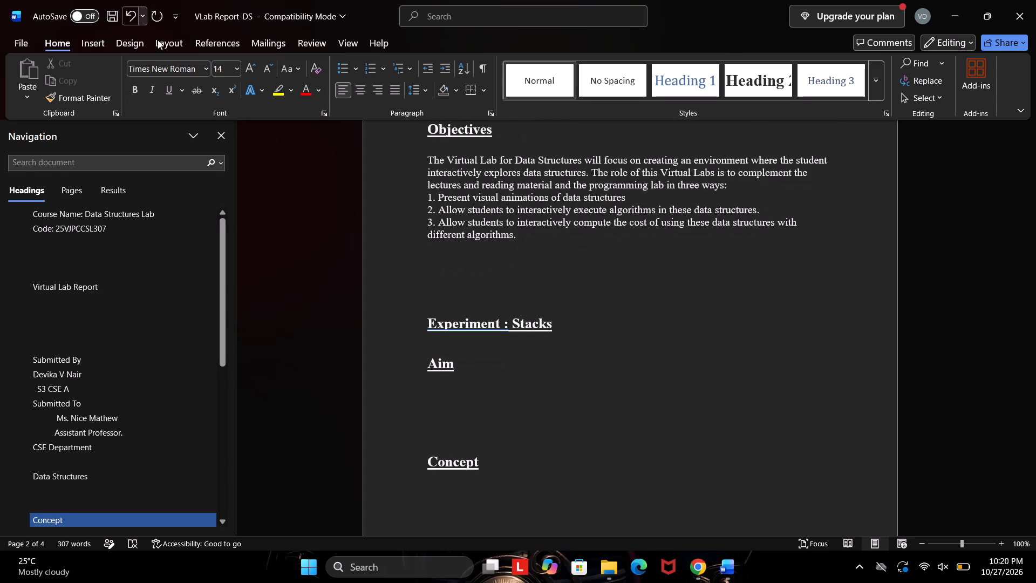
Switch to Chrome and open the Linked lists experiment from the Virtual Labs Data Structures - 1 list of experiments.
left_click(700, 572)
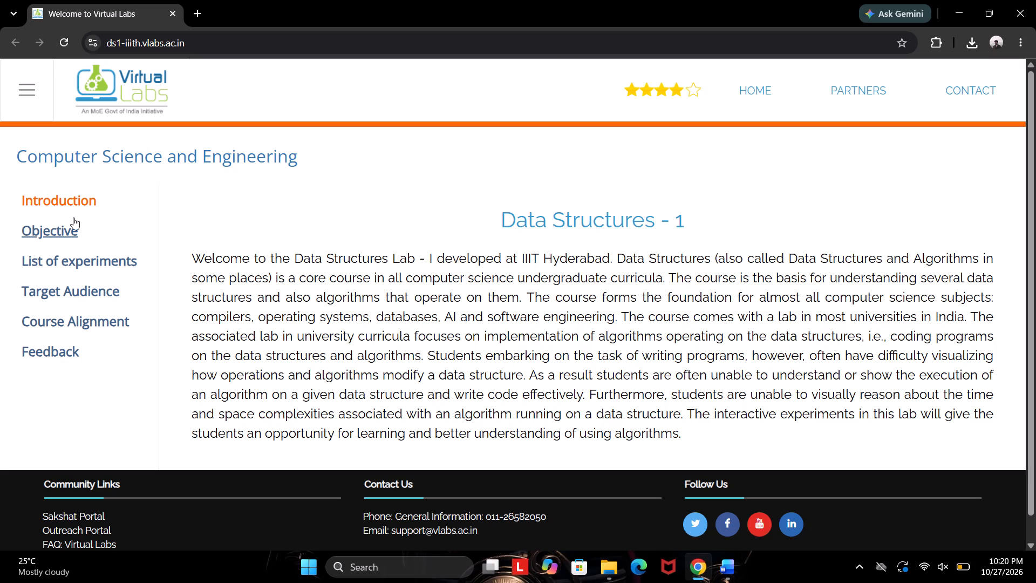
left_click(74, 232)
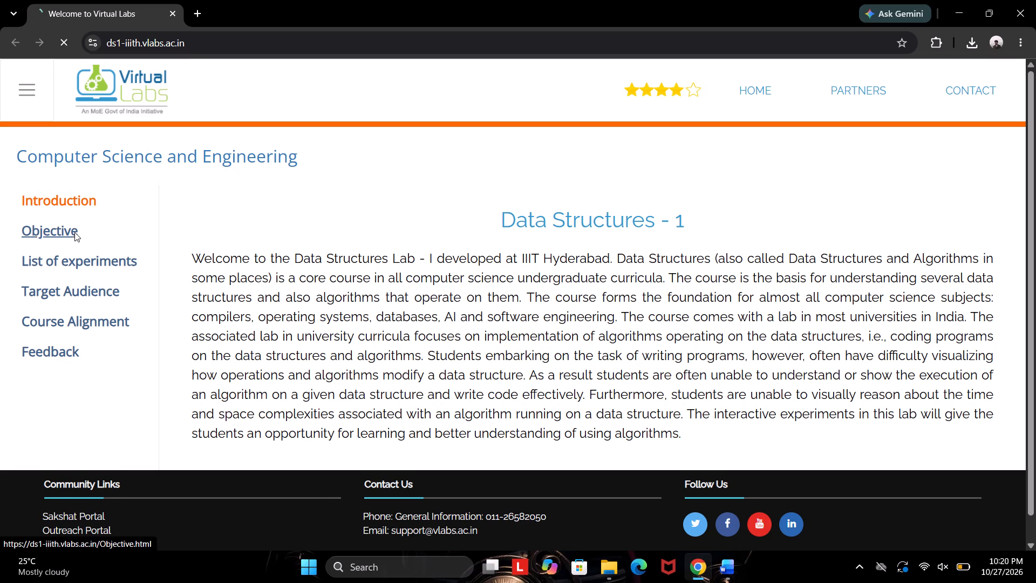
left_click(94, 258)
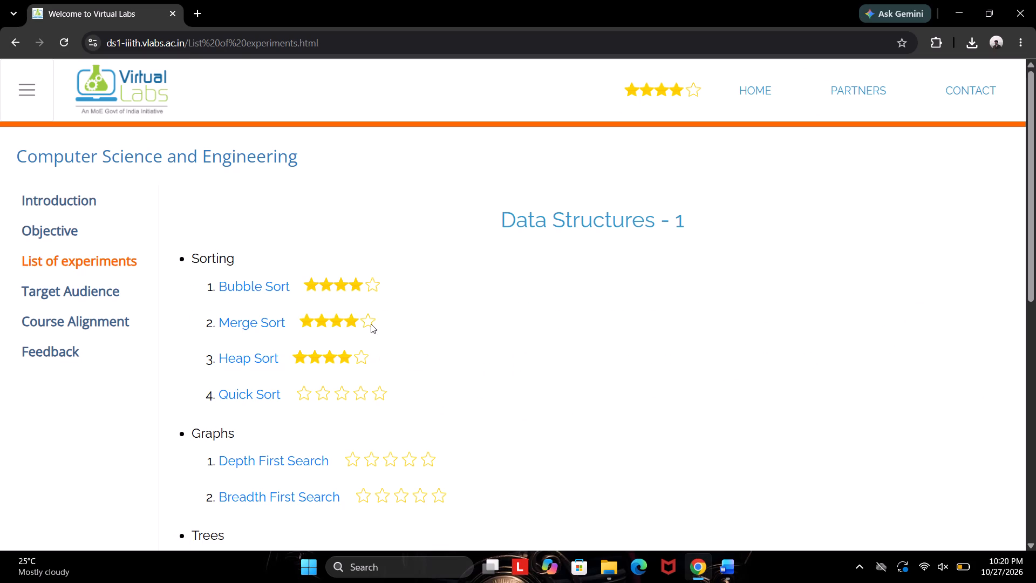
scroll(464, 300, "down", 6)
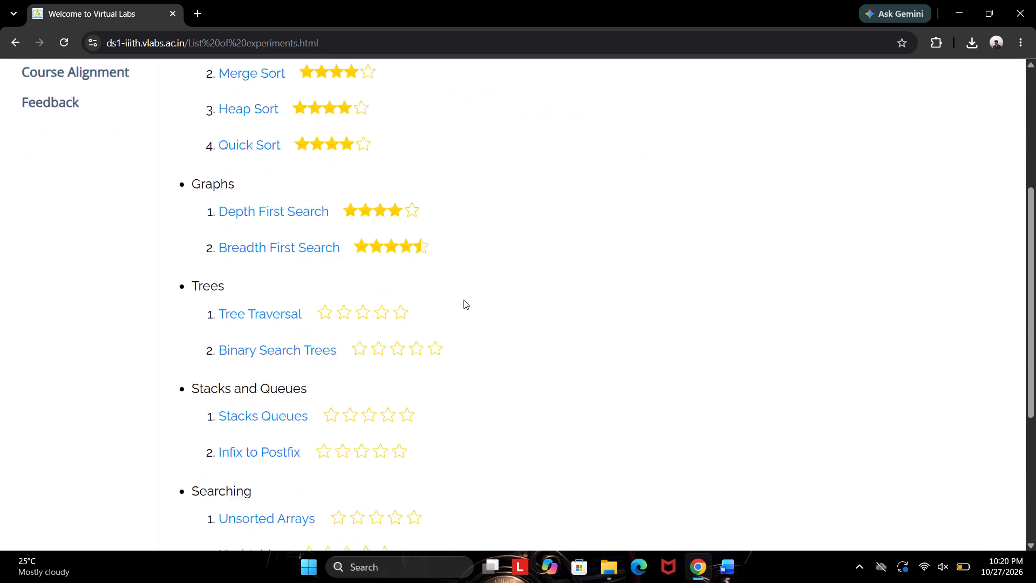
scroll(464, 300, "down", 4)
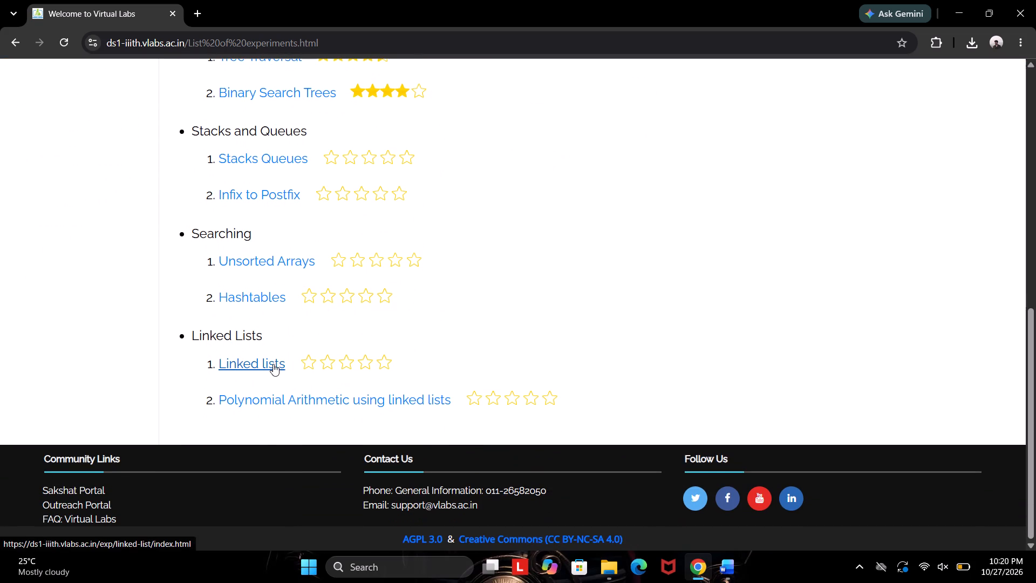
left_click(273, 364)
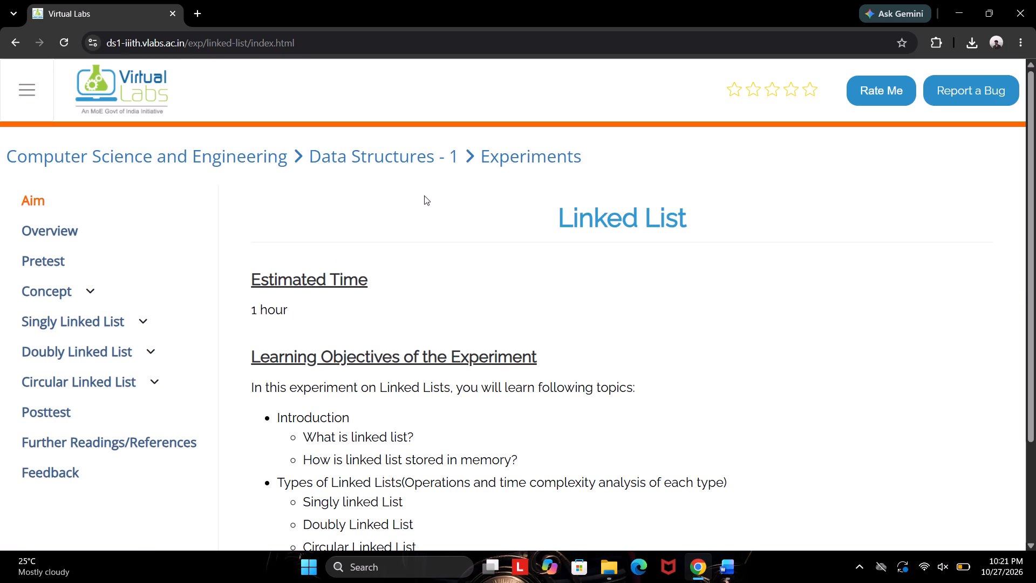
Copy the learning objectives text from the Linked List Aim page, from "In this experiment on Linked Lists" through "Circular Linked List".
left_click(44, 204)
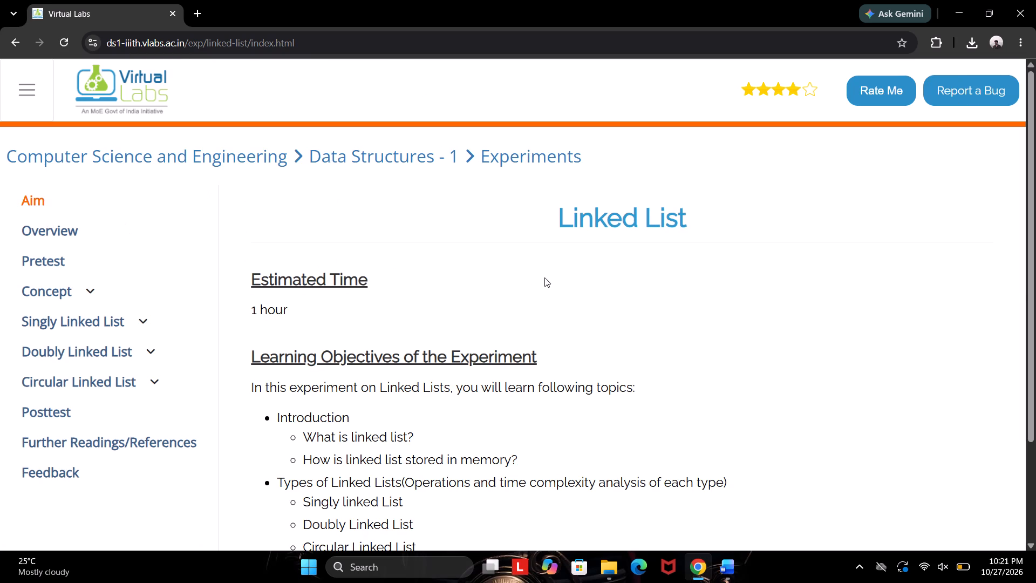
scroll(544, 277, "down", 1)
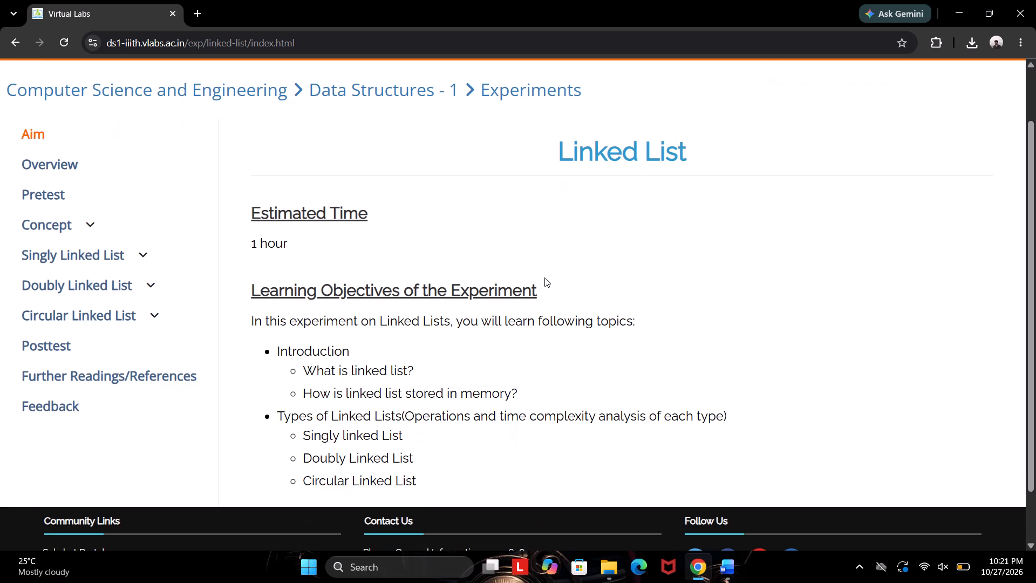
scroll(544, 277, "down", 1)
scroll(544, 277, "up", 1)
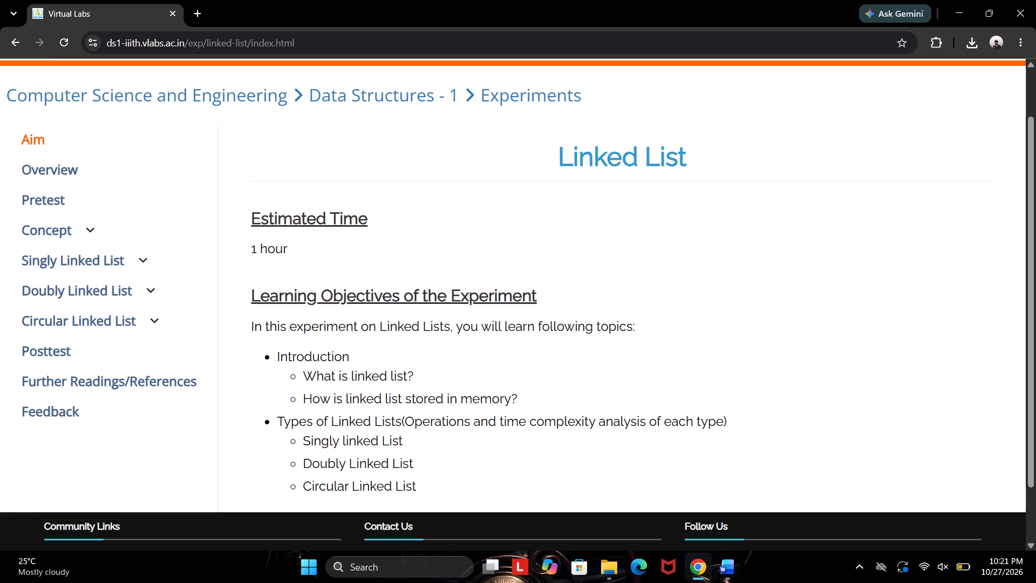
left_click_drag(251, 326, 323, 394)
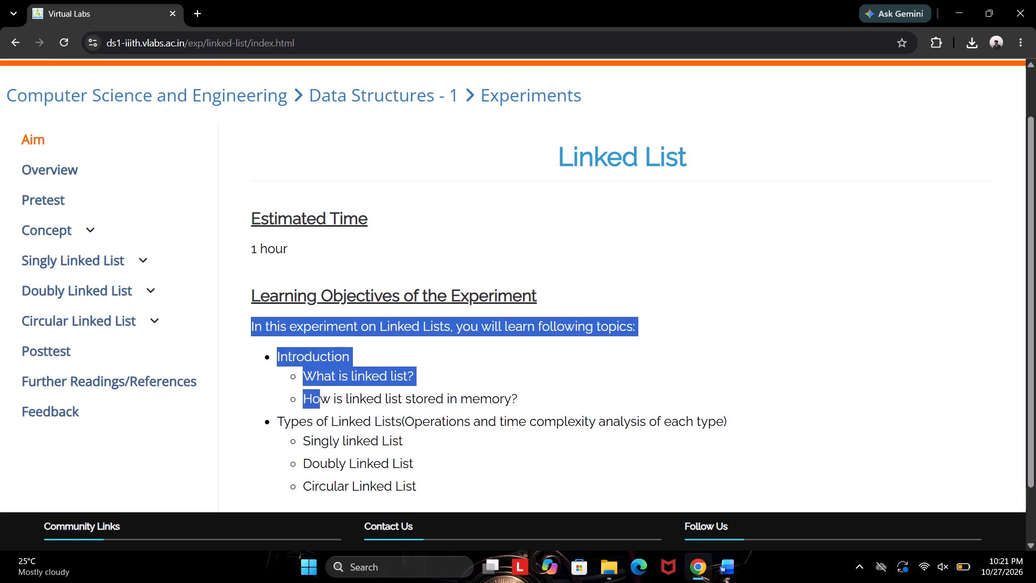
left_click_drag(323, 394, 428, 499)
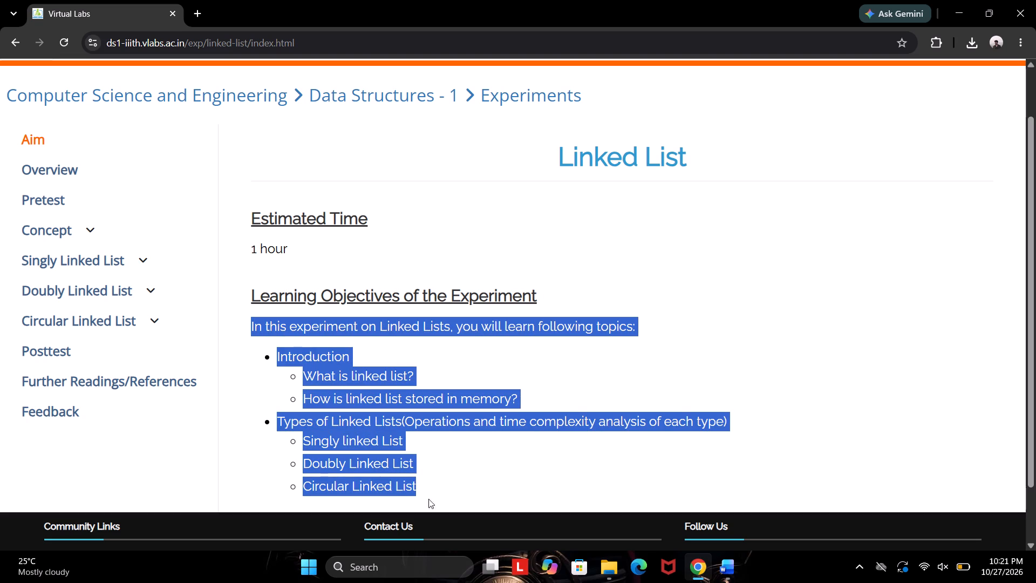
left_click_drag(428, 499, 438, 499)
right_click(414, 415)
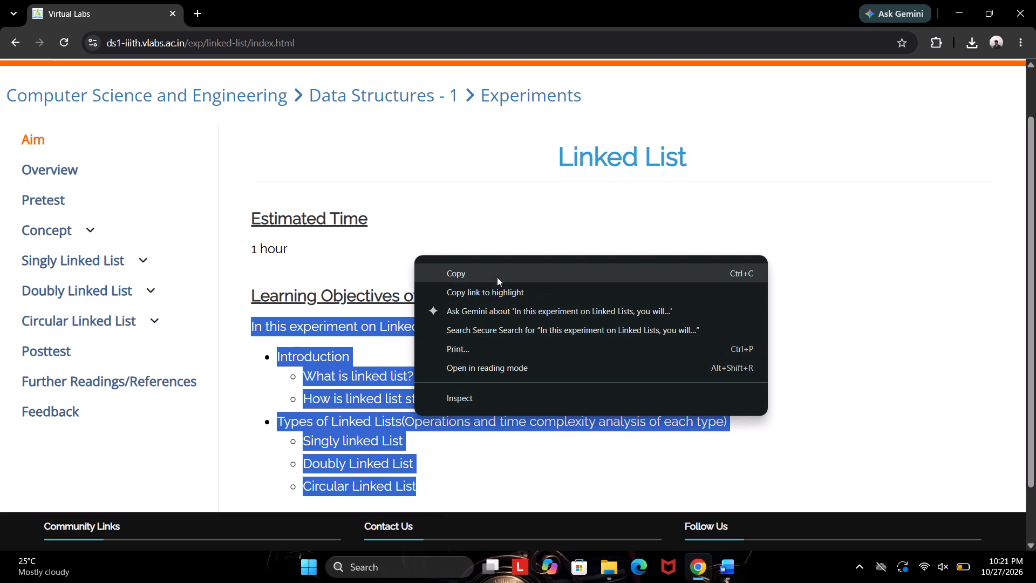
left_click(497, 274)
left_click(696, 389)
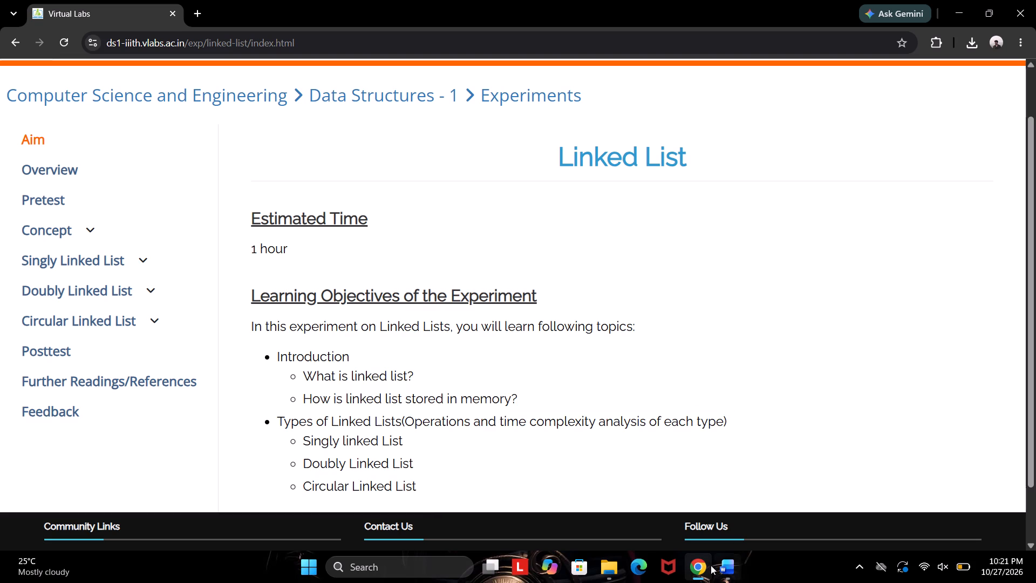
Switch to Word and paste the copied learning objectives under the Aim heading, keeping the source formatting.
left_click(723, 565)
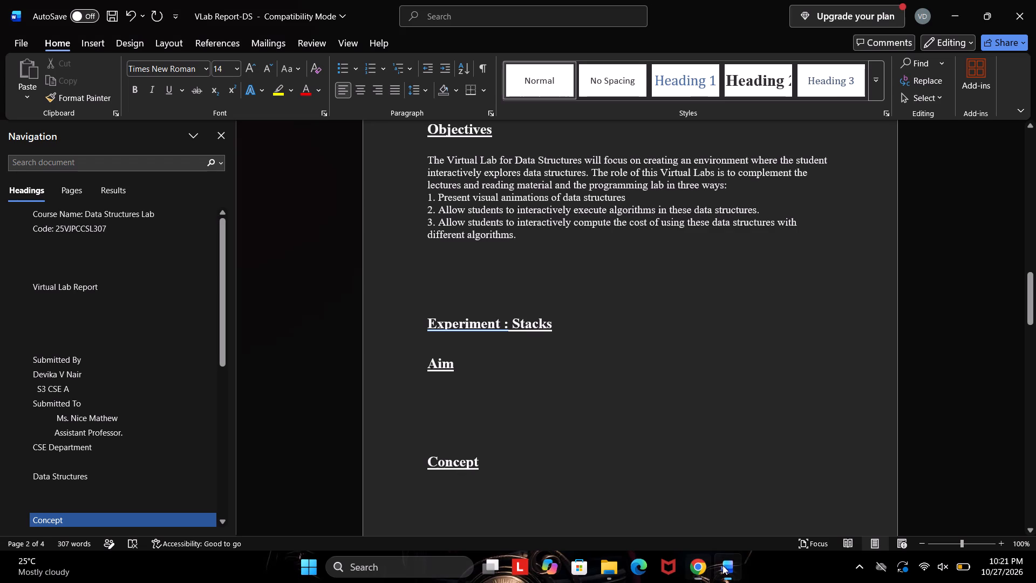
right_click(434, 398)
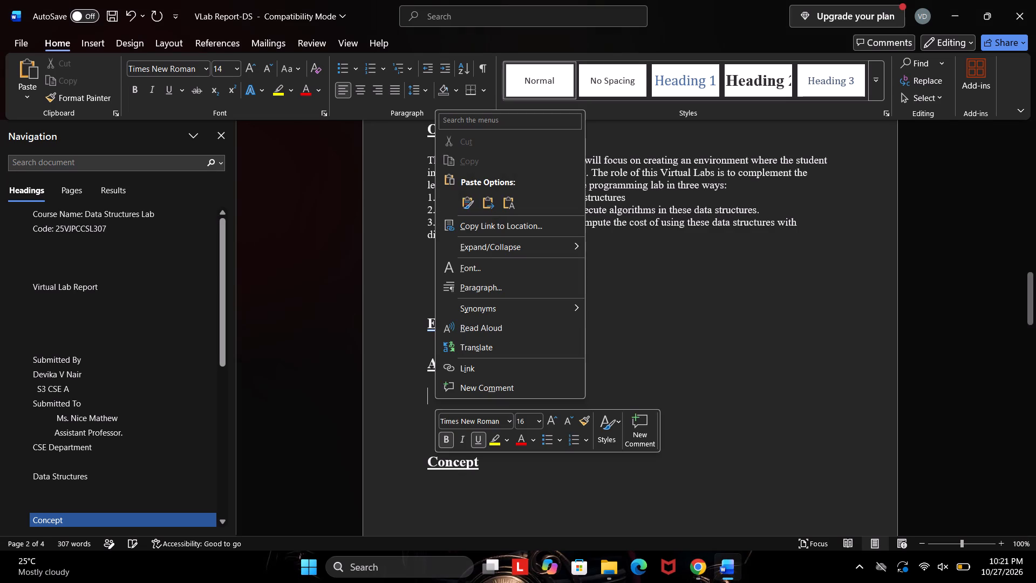
left_click(465, 198)
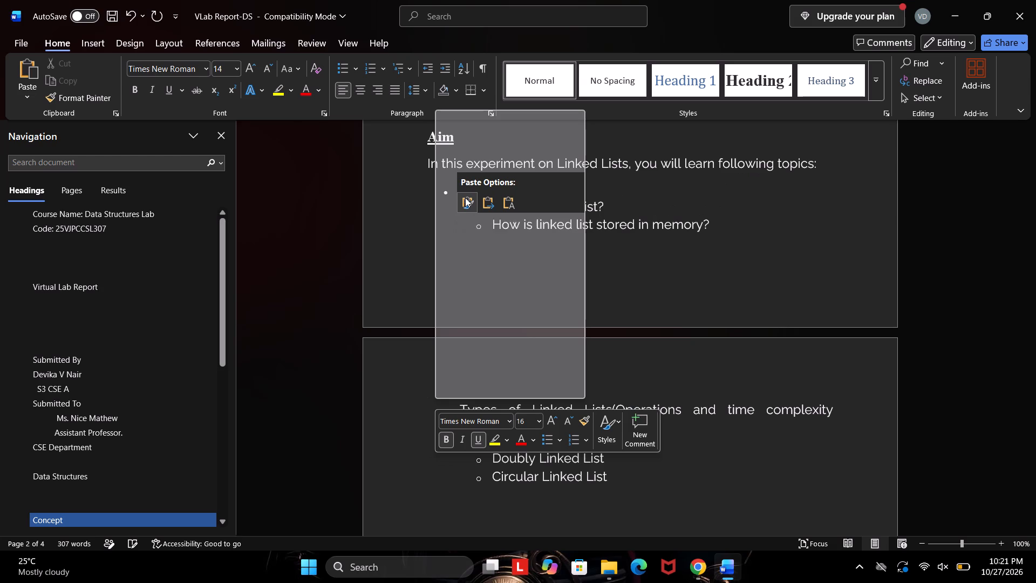
scroll(583, 299, "up", 2)
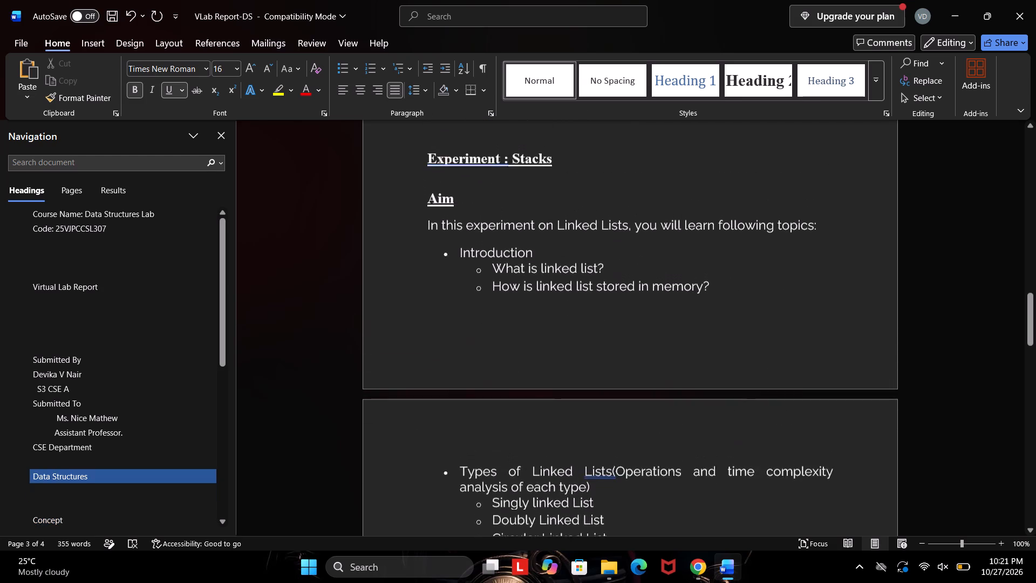
scroll(583, 299, "up", 7)
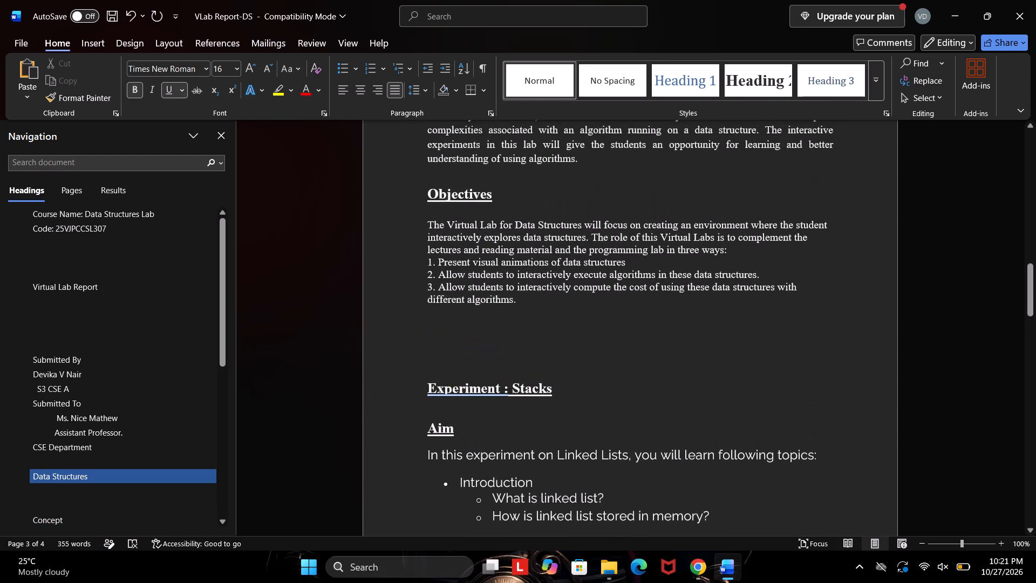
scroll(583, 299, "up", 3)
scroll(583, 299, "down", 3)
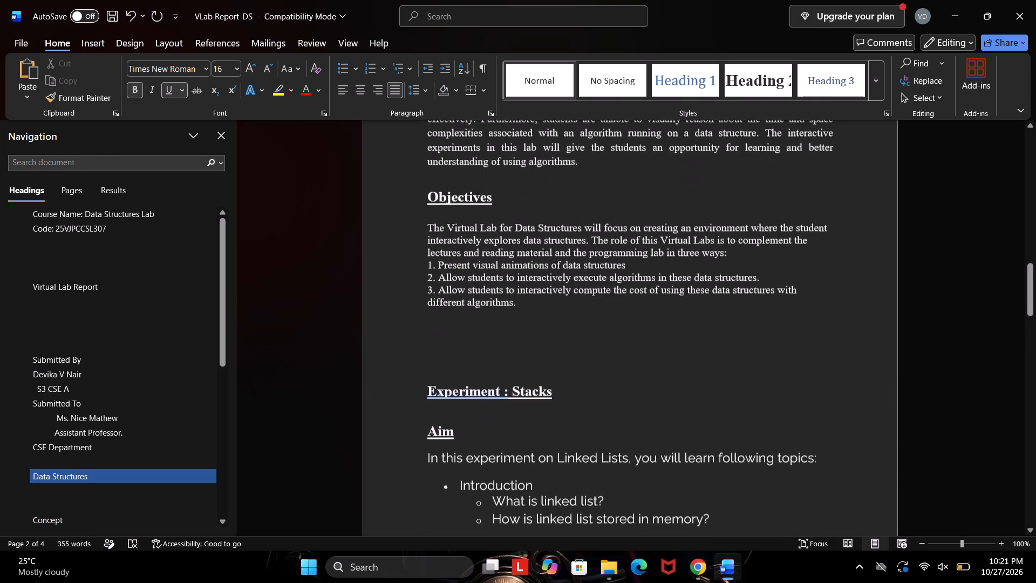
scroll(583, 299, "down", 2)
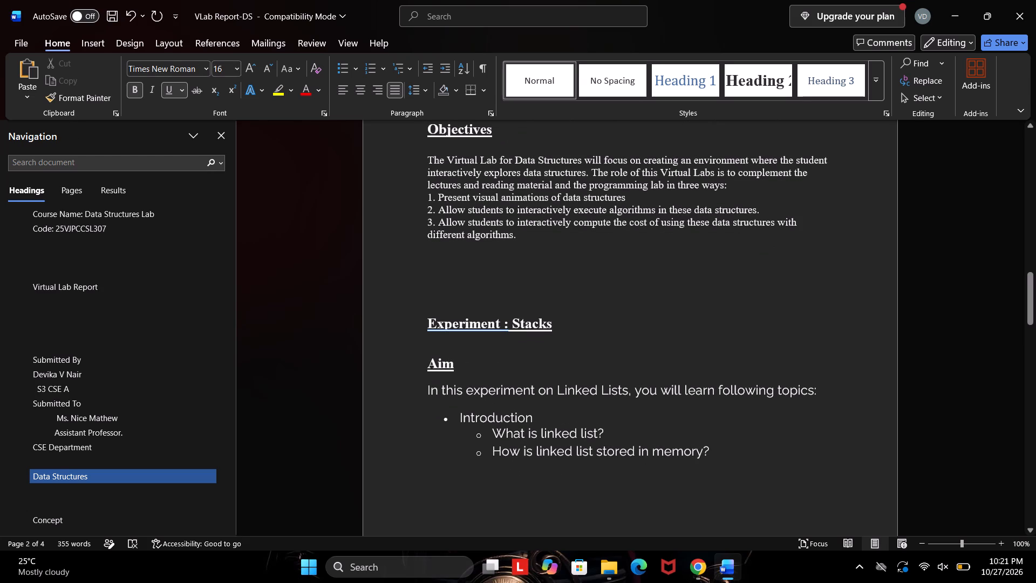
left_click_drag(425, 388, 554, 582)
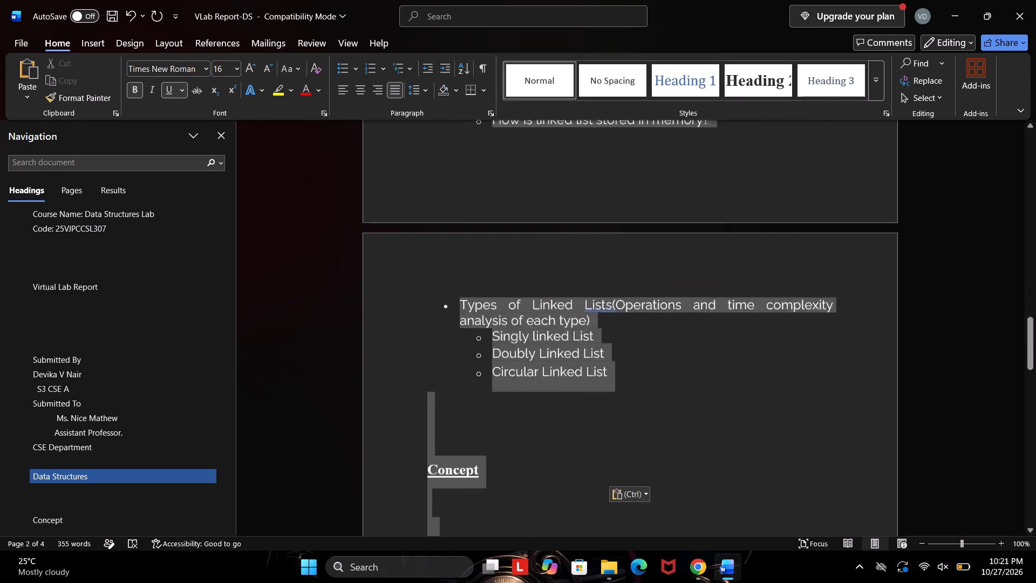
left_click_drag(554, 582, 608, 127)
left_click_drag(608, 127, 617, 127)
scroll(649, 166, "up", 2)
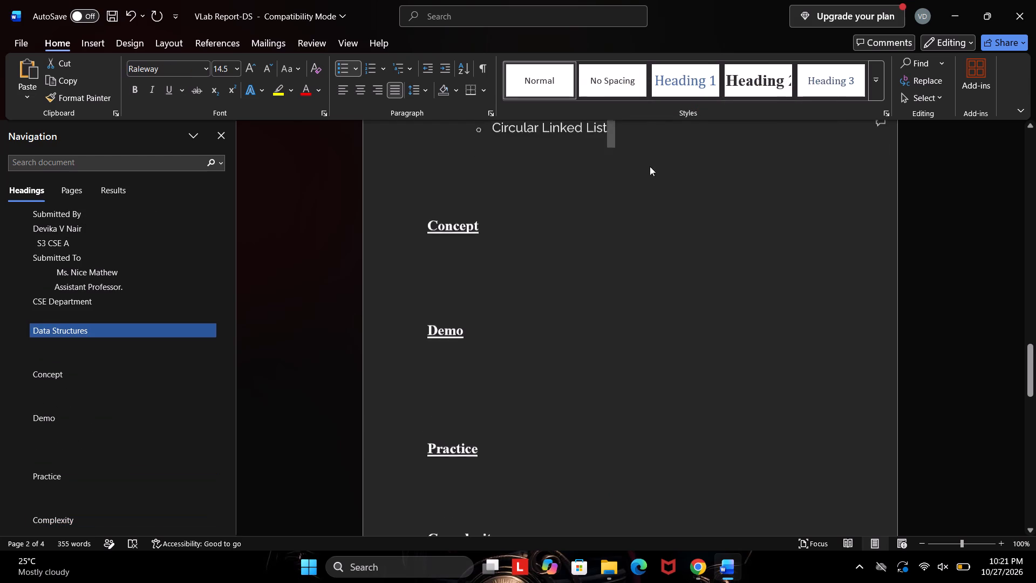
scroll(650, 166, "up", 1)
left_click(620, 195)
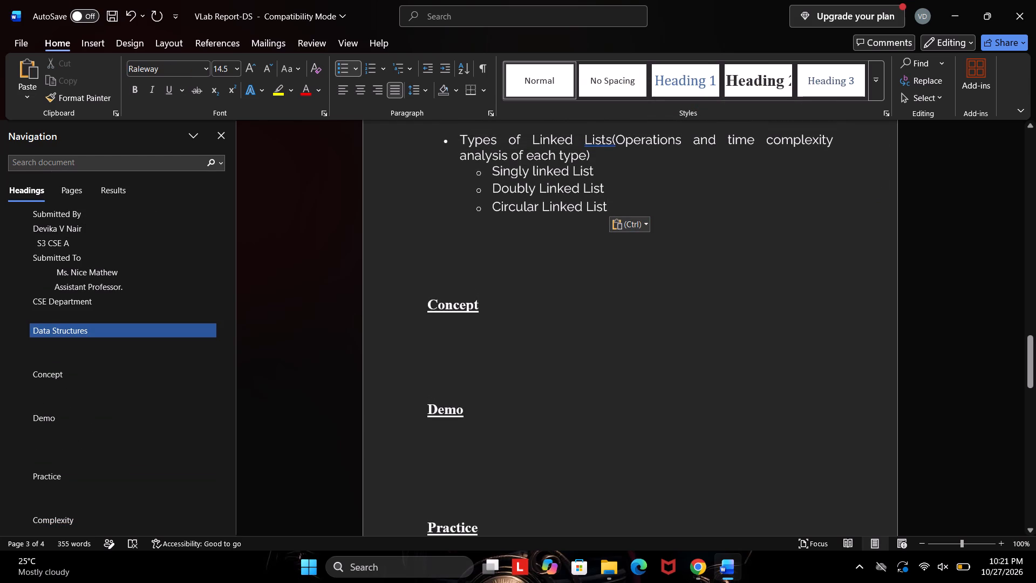
Set the font size of the pasted linked list topics under the Aim heading, from introductory sentence through "Circular Linked List", to 11.
left_click(615, 204)
left_click_drag(615, 206, 504, 135)
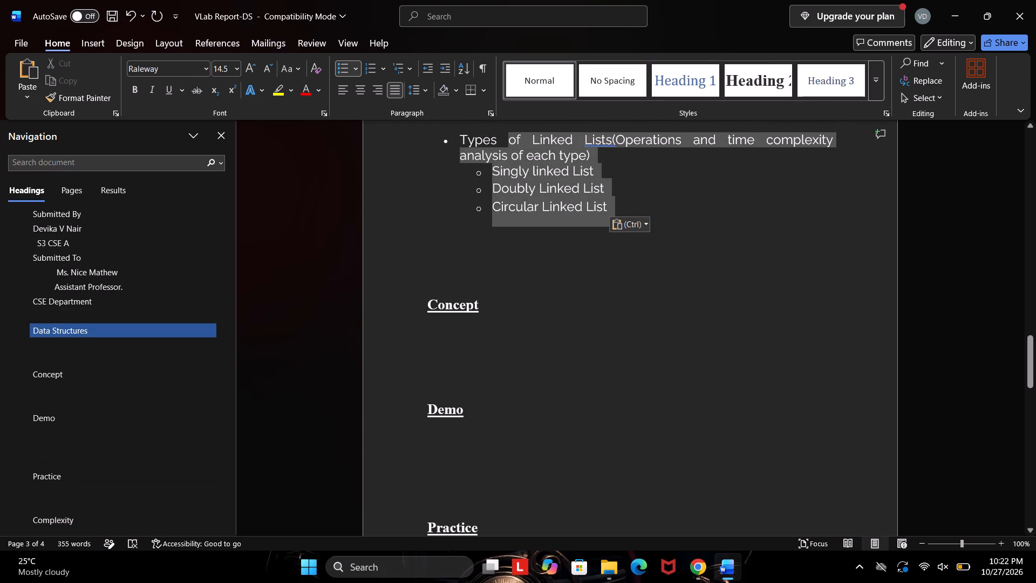
left_click_drag(504, 135, 502, 135)
scroll(502, 135, "up", 6)
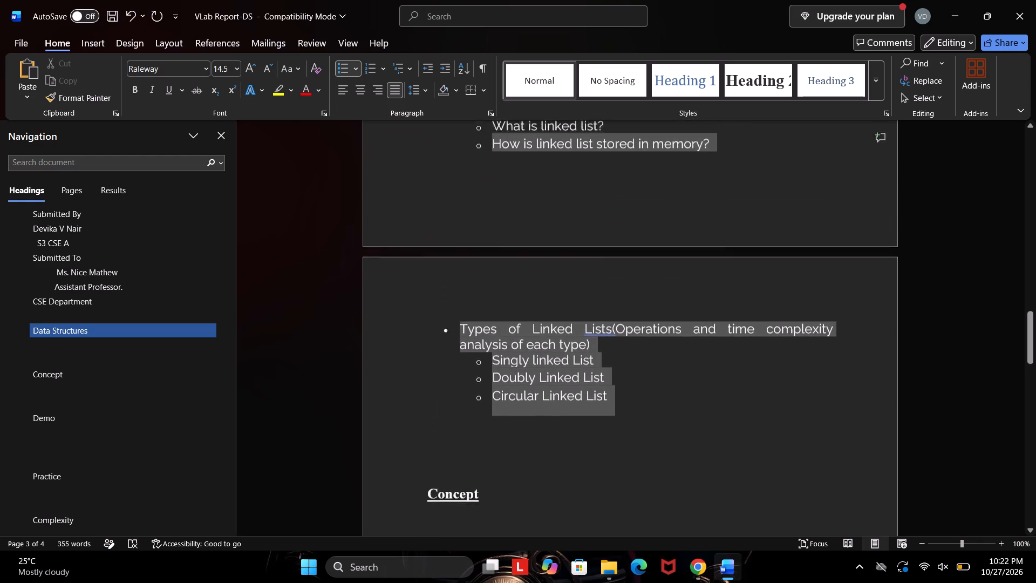
scroll(502, 135, "up", 1)
left_click_drag(502, 135, 448, 154)
scroll(502, 135, "up", 1)
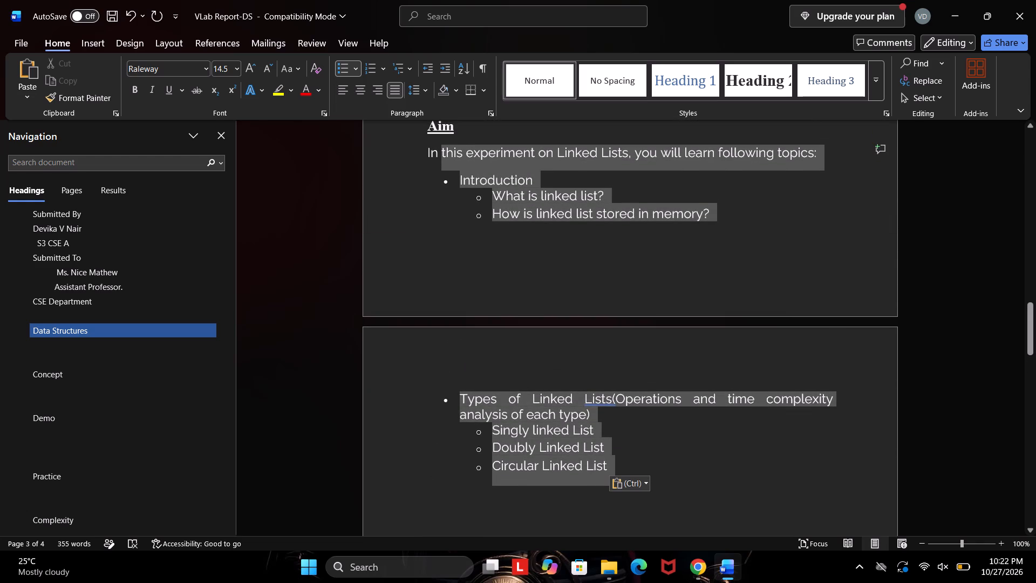
left_click_drag(448, 154, 428, 166)
scroll(434, 157, "up", 6)
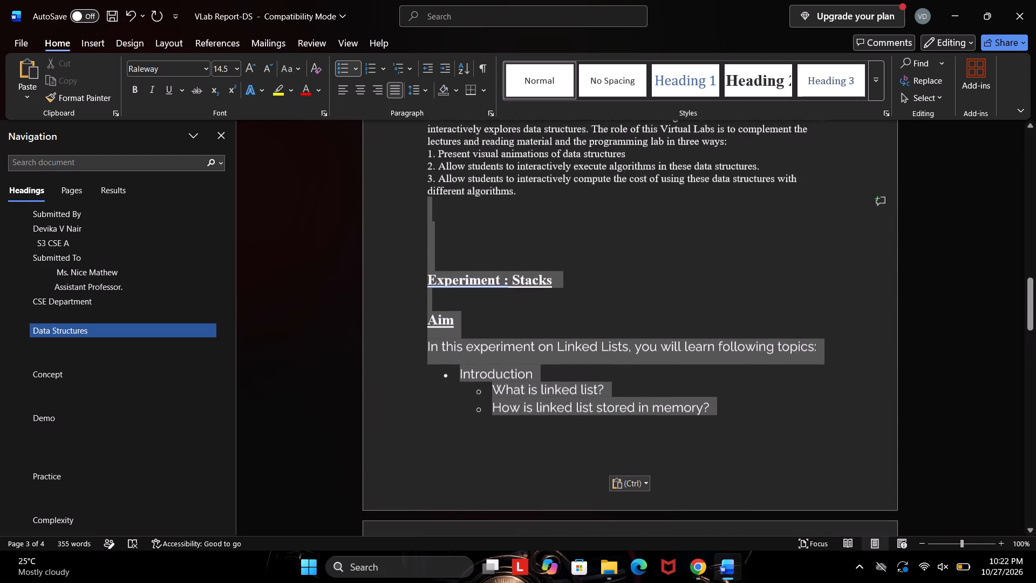
left_click_drag(428, 166, 421, 354)
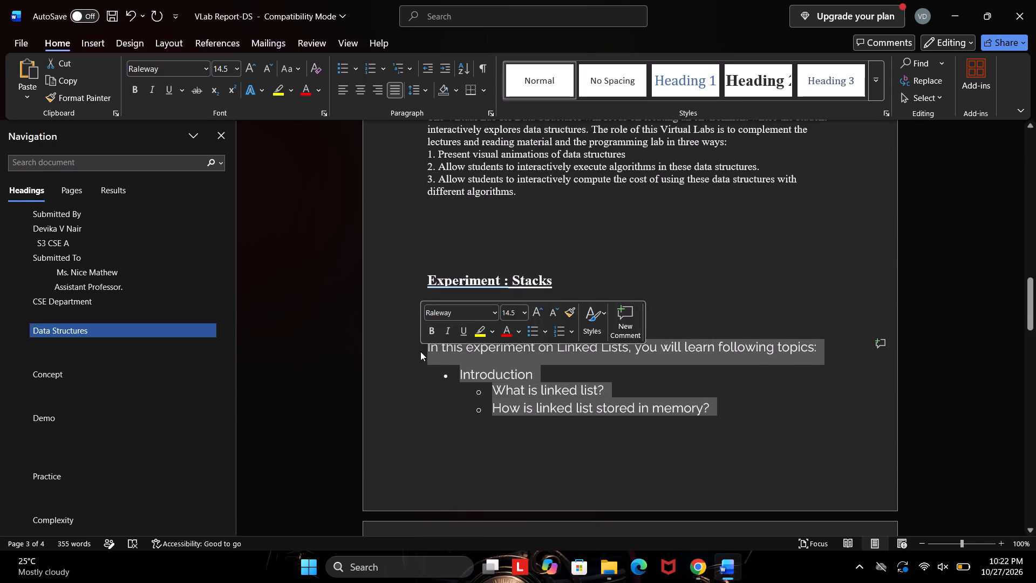
left_click(233, 71)
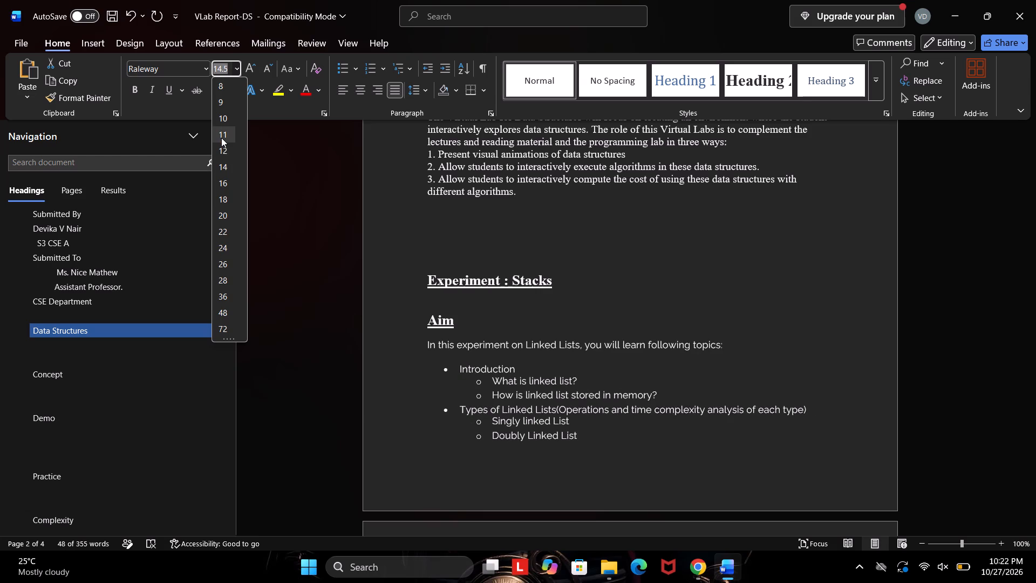
left_click(221, 138)
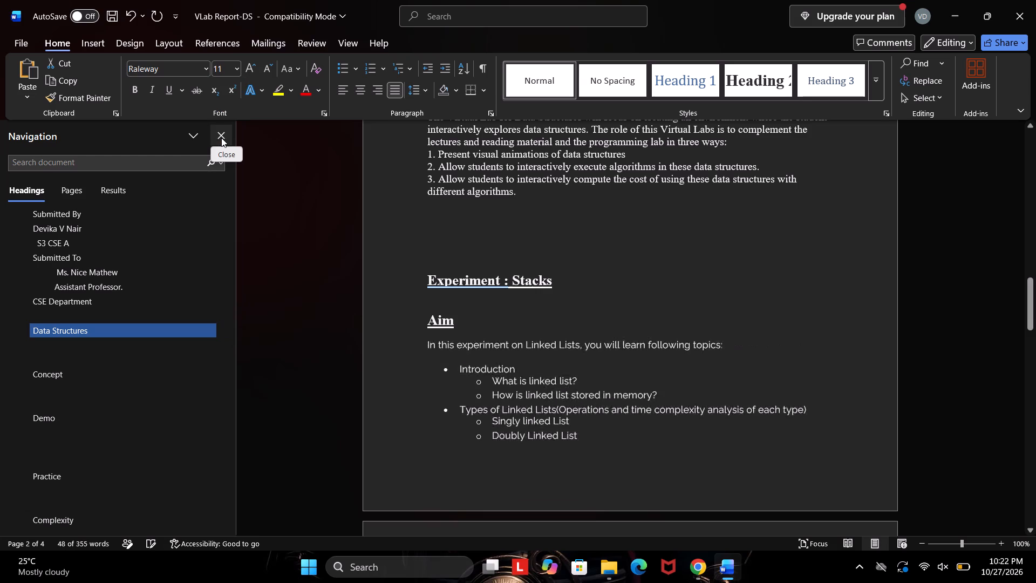
Apply the No Spacing style to the linked list topics text under the Aim heading.
left_click(606, 82)
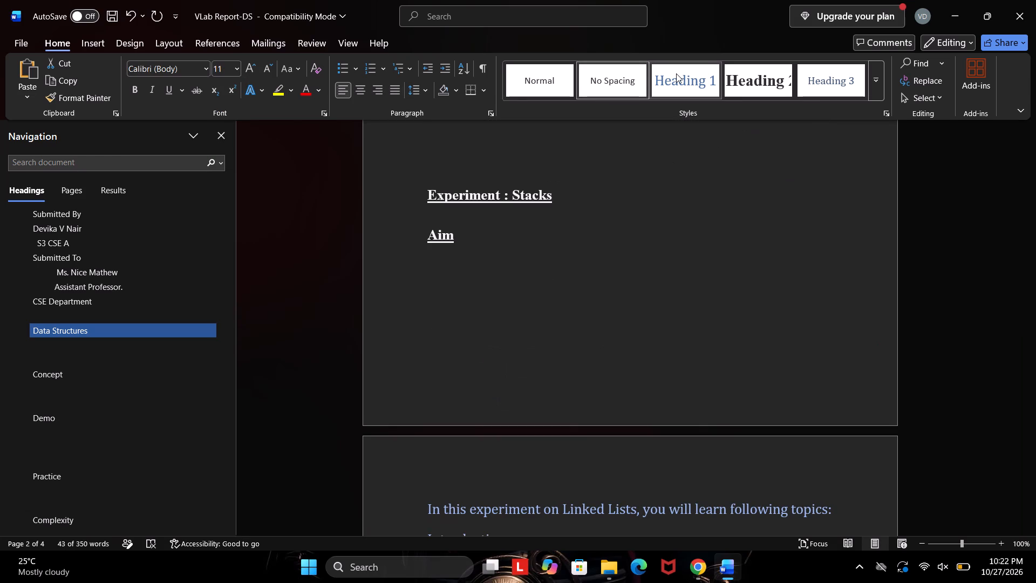
Open the full set of text styles for the selected linked list topics under the Aim heading.
left_click(881, 79)
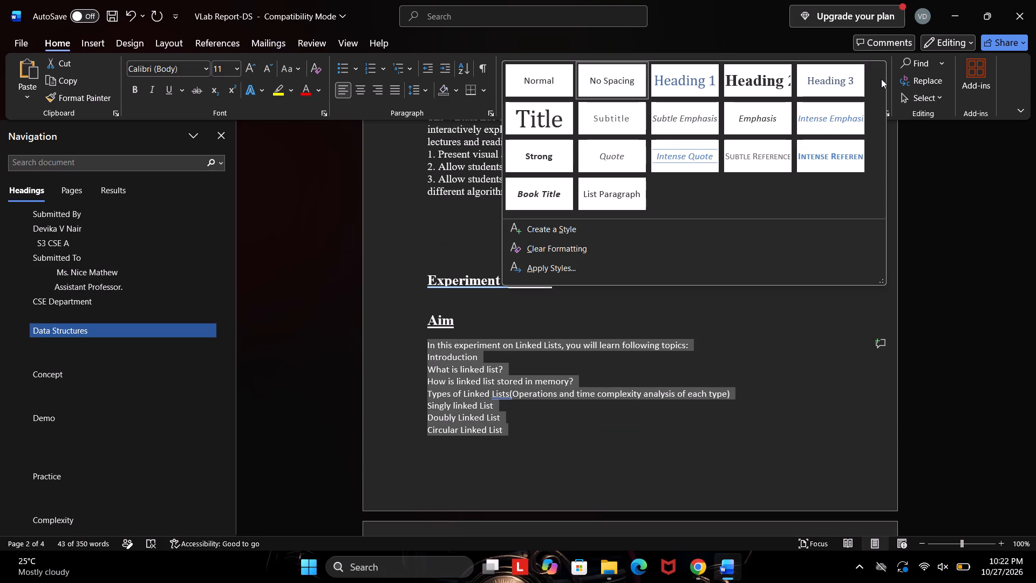
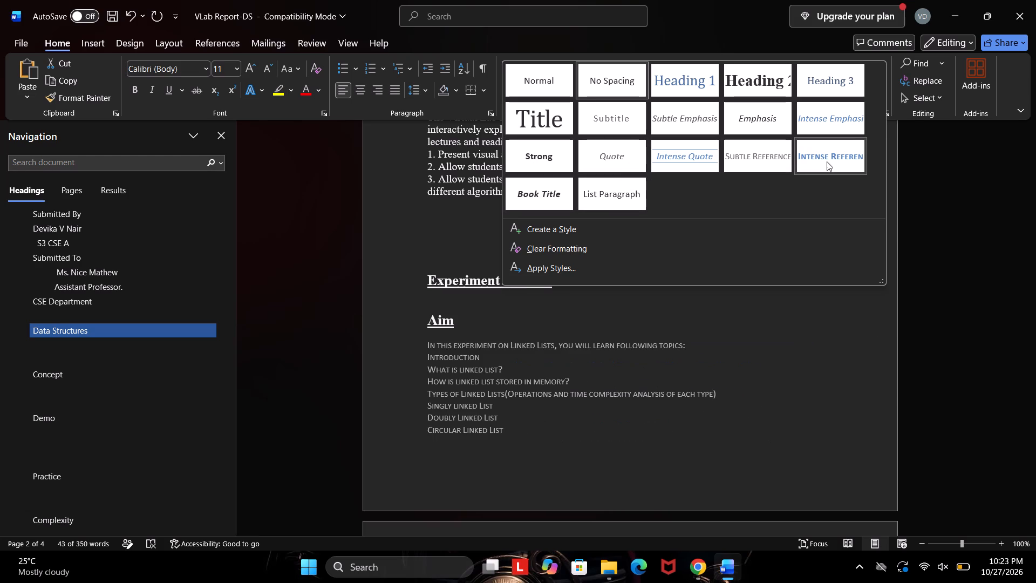
Start creating a new style from the formatting of the linked list topics text under the Aim heading.
left_click(580, 228)
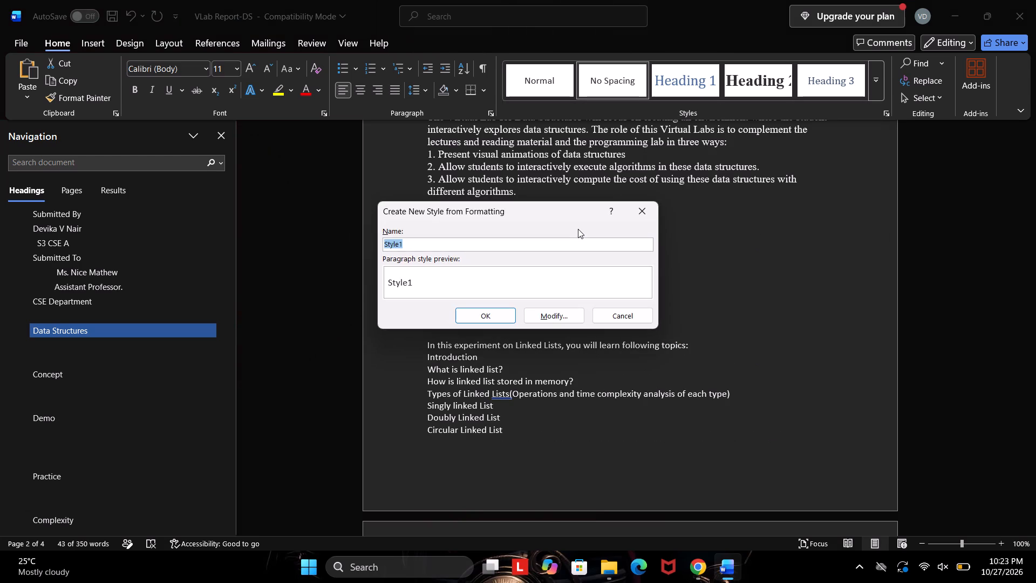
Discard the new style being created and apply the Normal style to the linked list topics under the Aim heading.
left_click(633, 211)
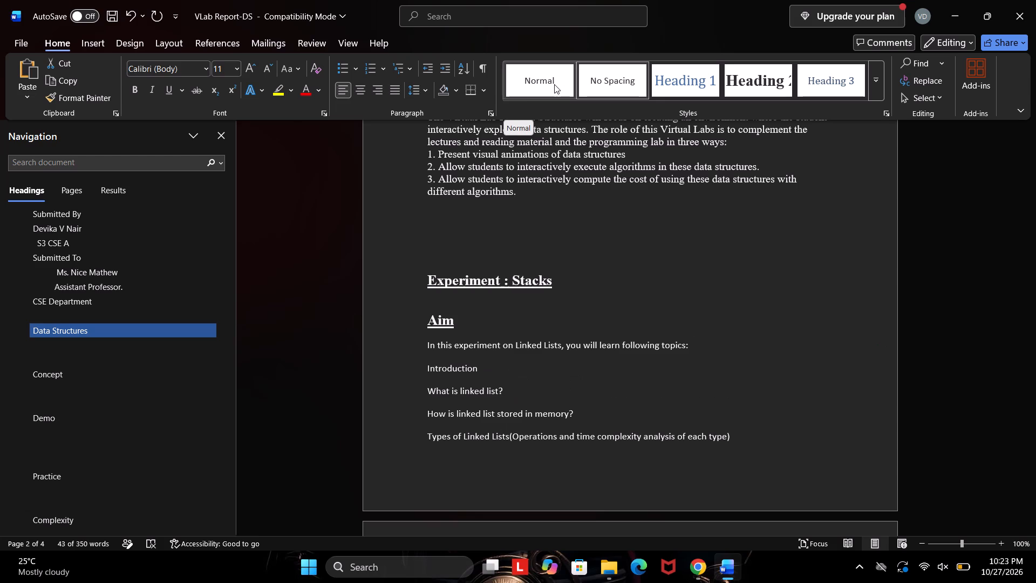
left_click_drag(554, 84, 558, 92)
Delete the pasted linked list topics under the Aim heading, from the introductory sentence through "Circular Linked List".
scroll(642, 213, "up", 2)
scroll(644, 215, "down", 9)
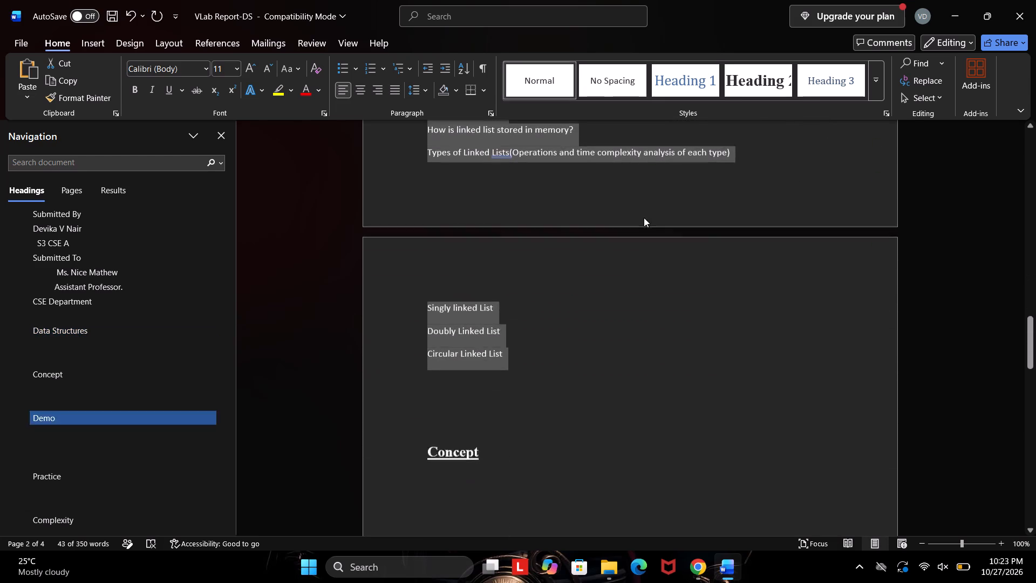
scroll(644, 218, "down", 5)
scroll(644, 218, "up", 9)
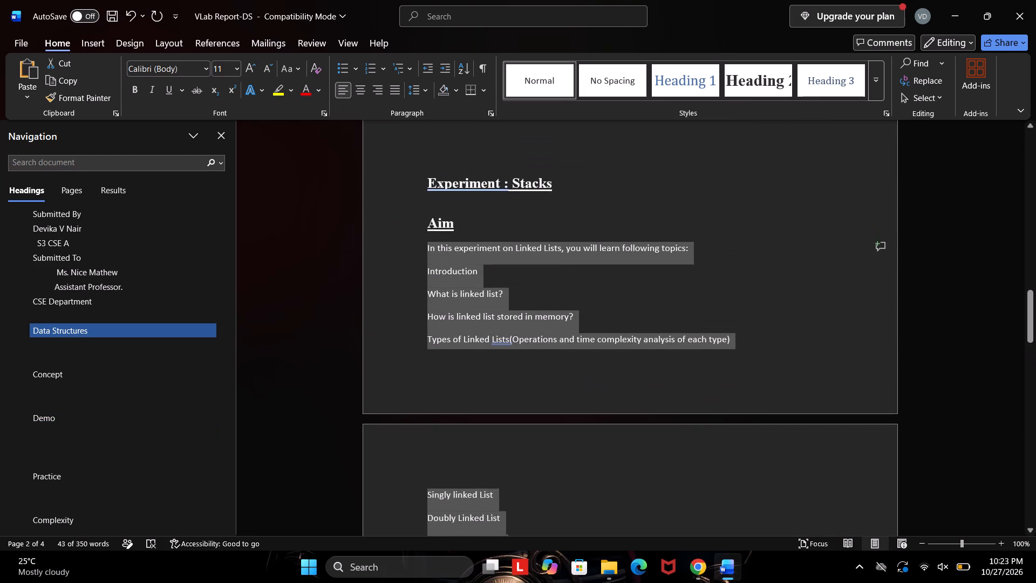
scroll(644, 218, "up", 1)
key("BackSpace")
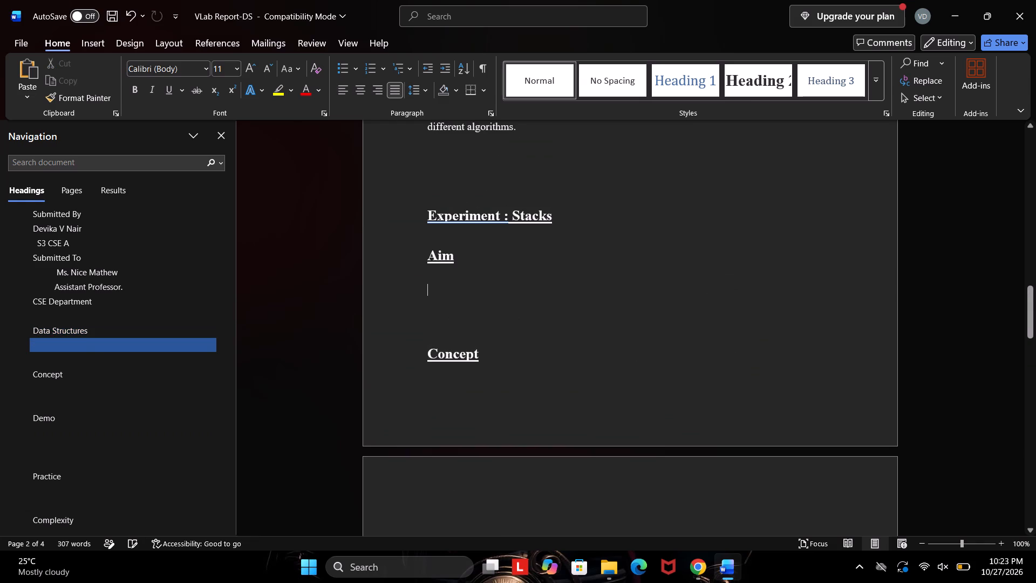
Select the Objectives body text and examine its font, size and style alongside the available styles and the Data Structures introduction.
scroll(646, 222, "up", 5)
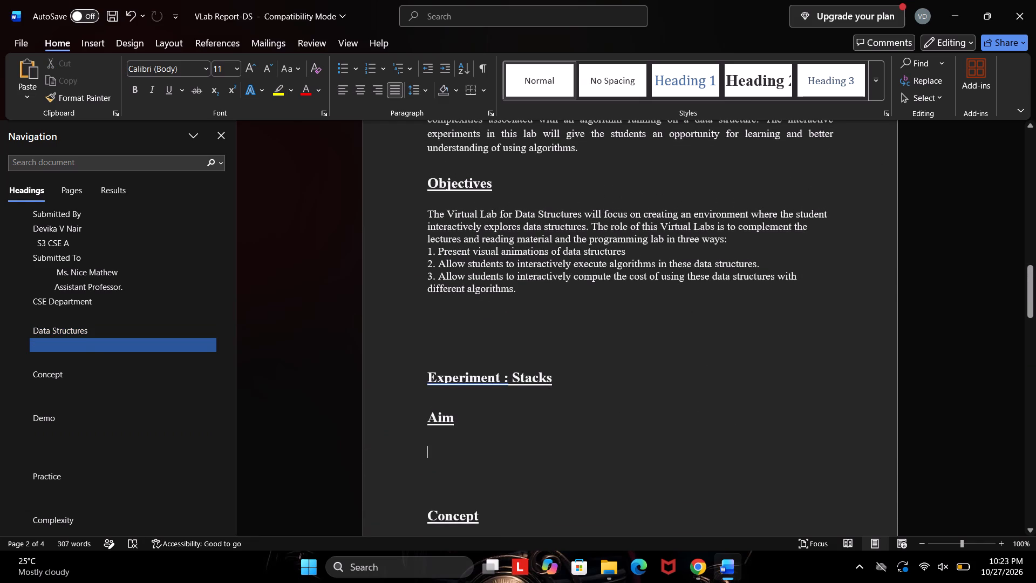
left_click_drag(427, 215, 521, 303)
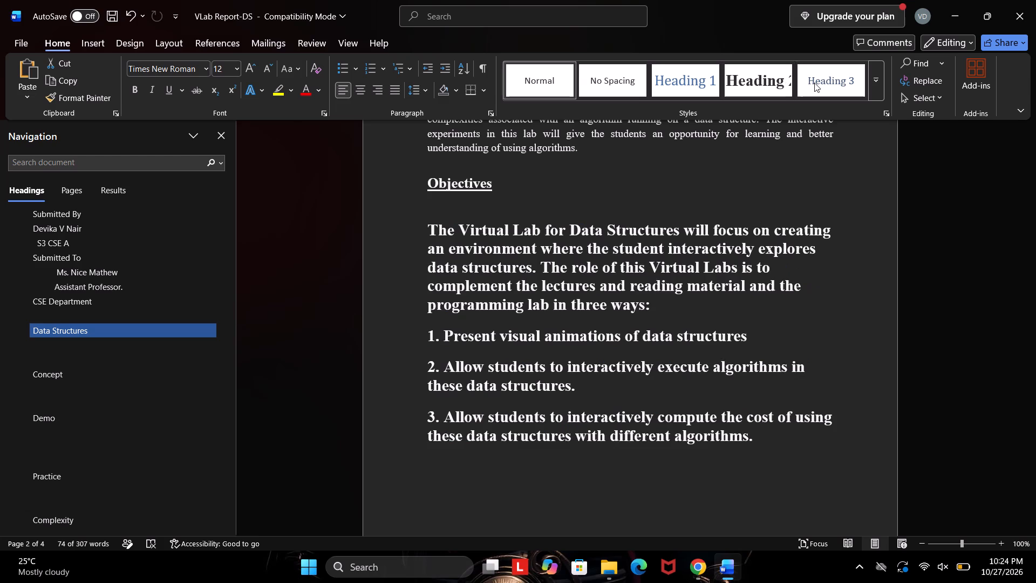
left_click(875, 79)
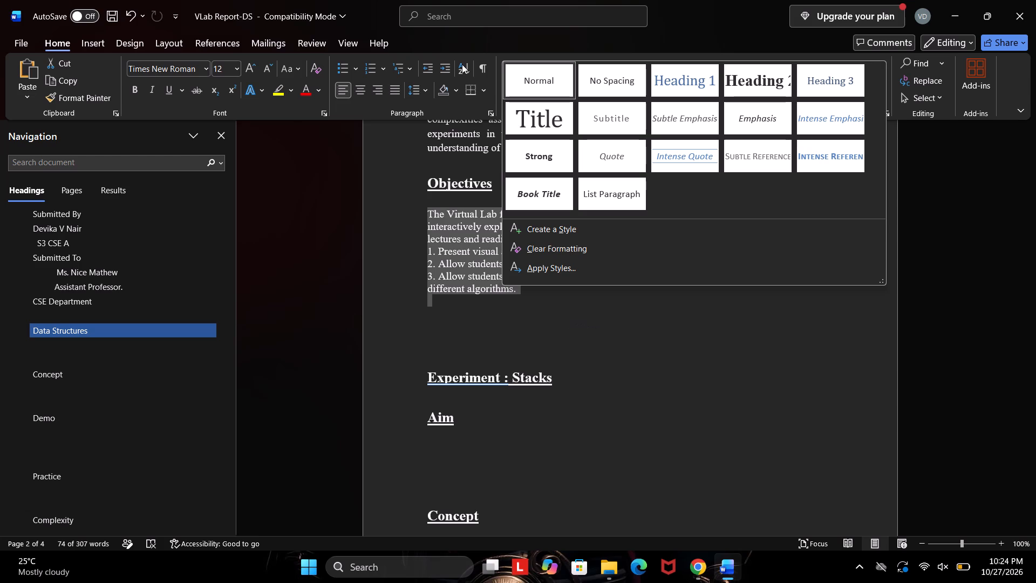
left_click(392, 162)
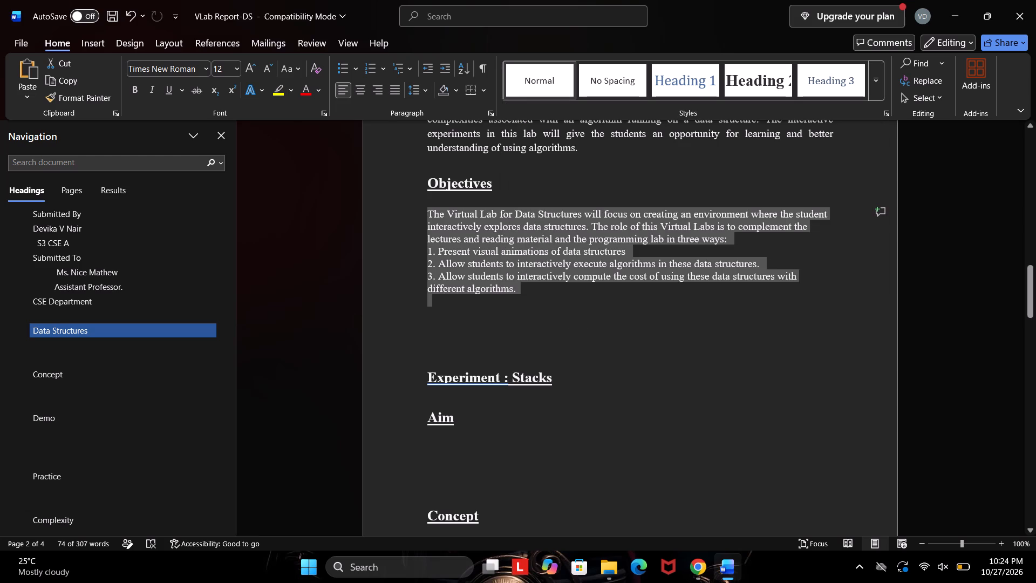
scroll(518, 163, "down", 2)
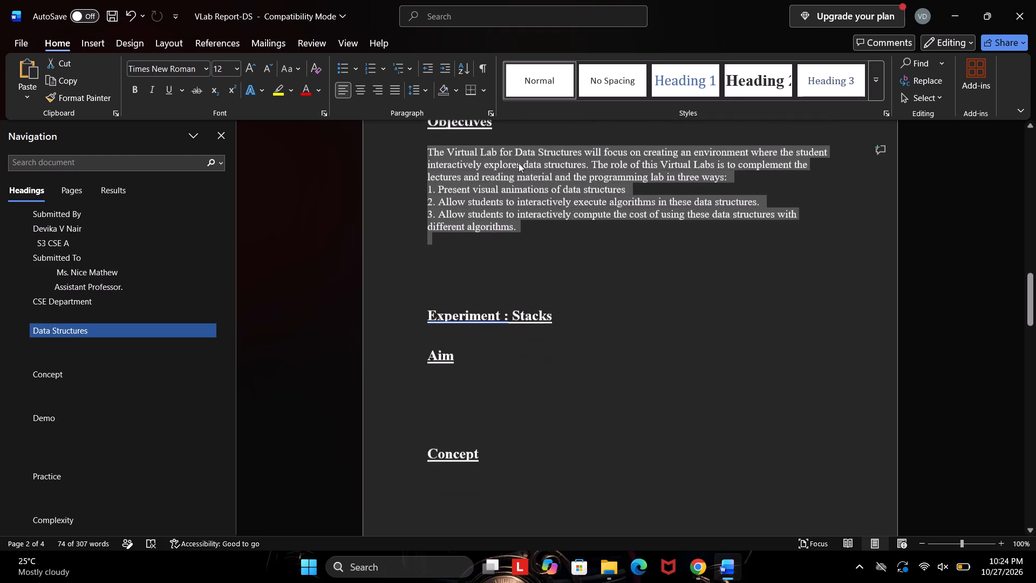
scroll(519, 163, "up", 11)
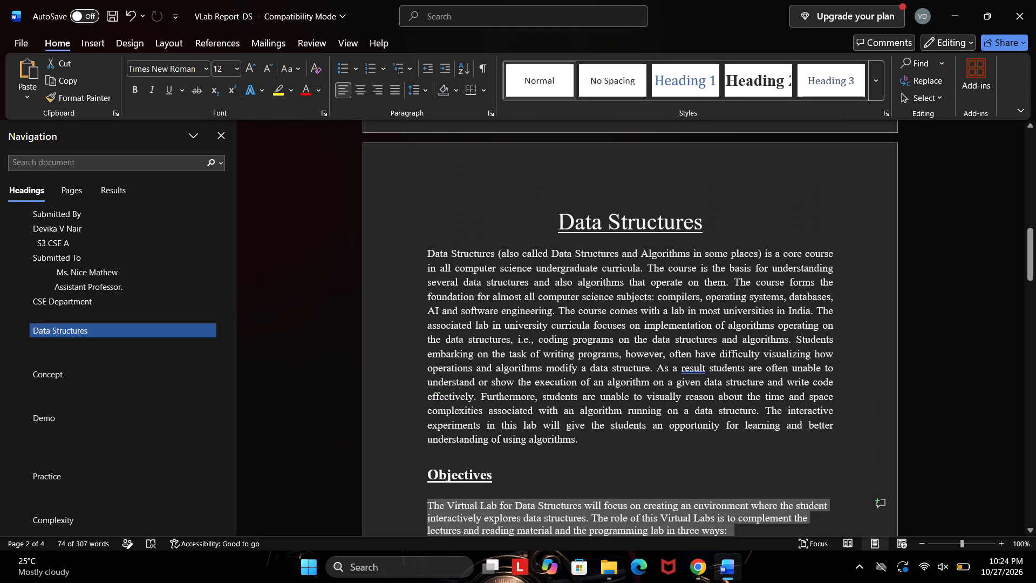
scroll(523, 157, "down", 2)
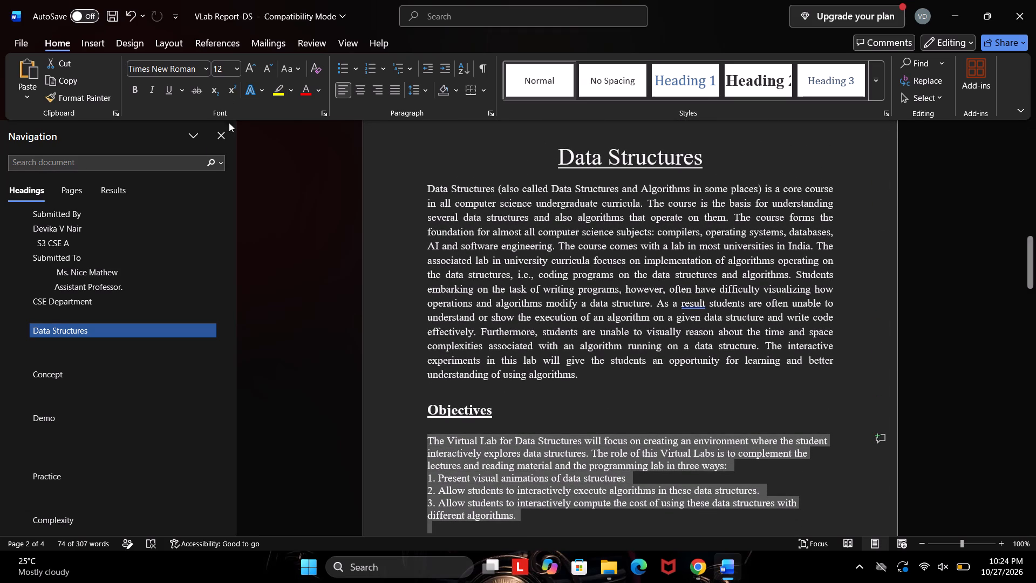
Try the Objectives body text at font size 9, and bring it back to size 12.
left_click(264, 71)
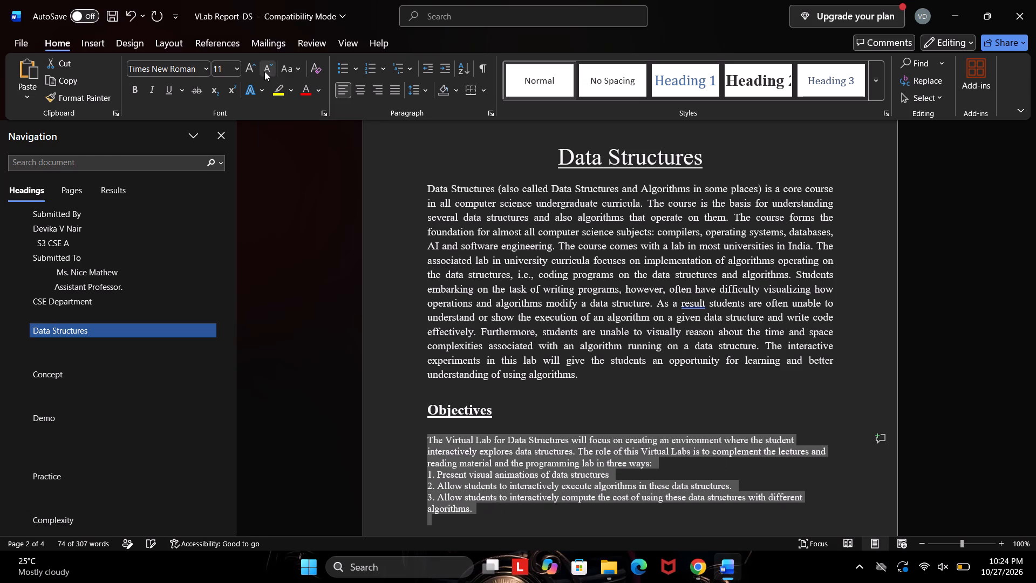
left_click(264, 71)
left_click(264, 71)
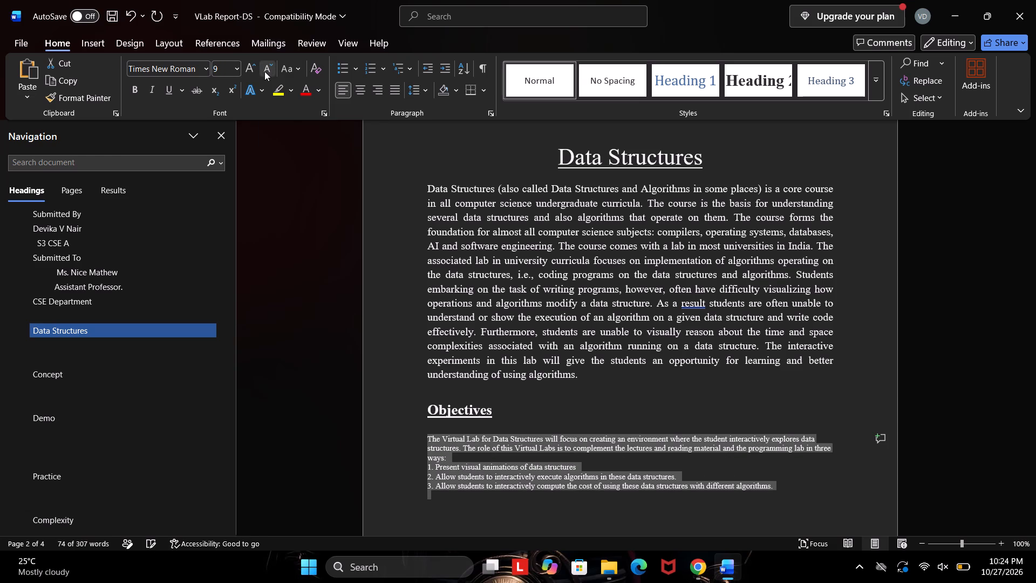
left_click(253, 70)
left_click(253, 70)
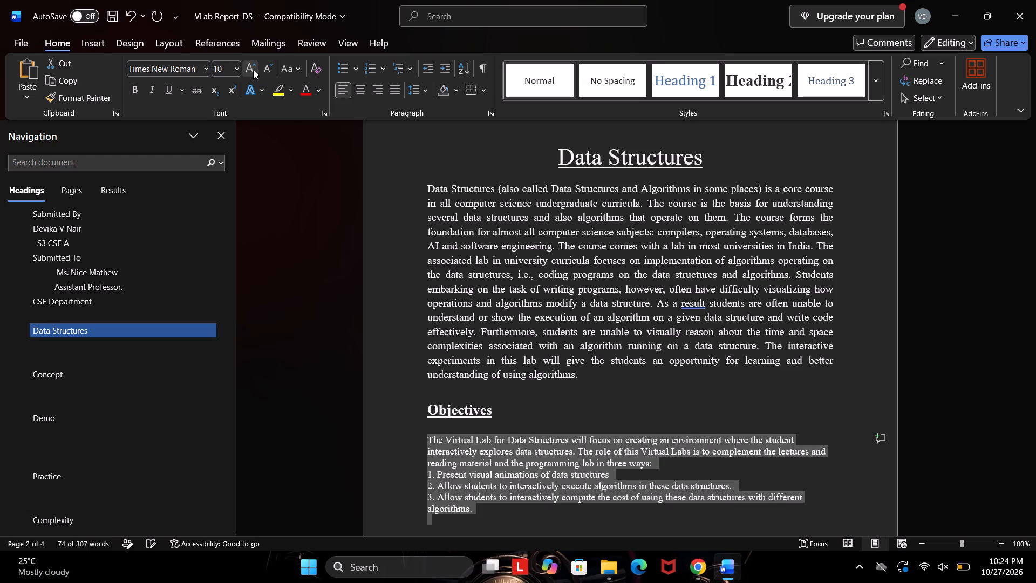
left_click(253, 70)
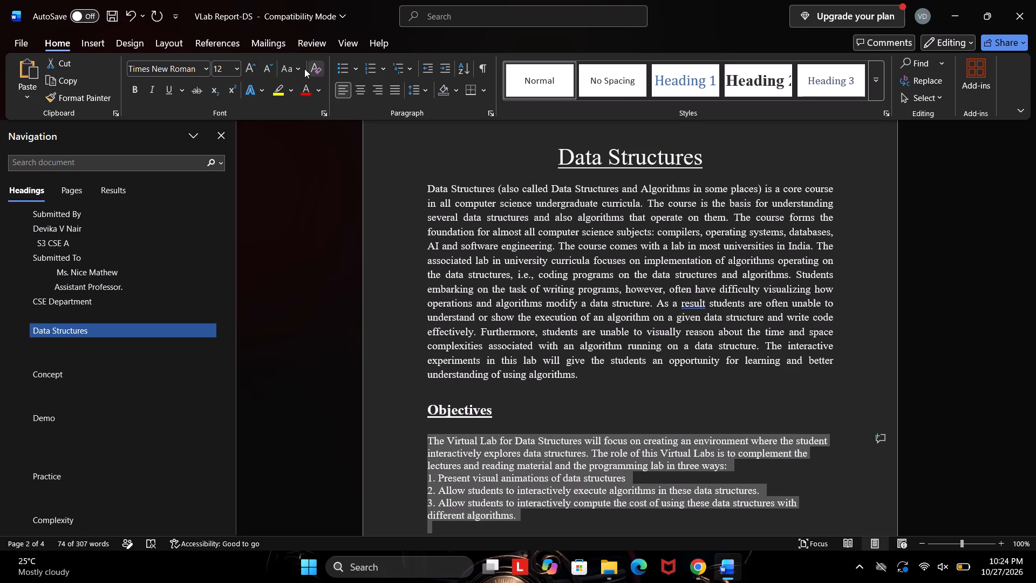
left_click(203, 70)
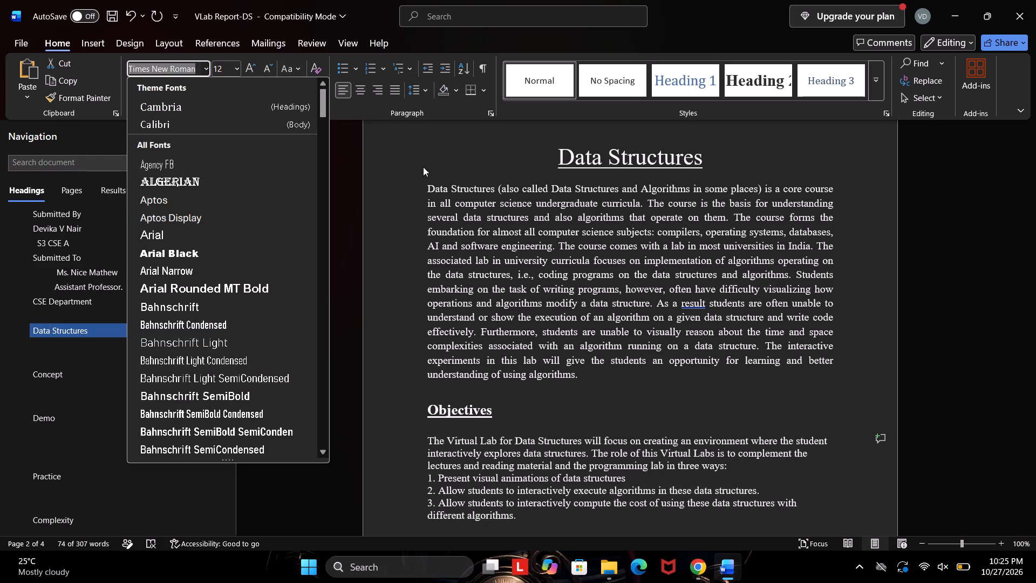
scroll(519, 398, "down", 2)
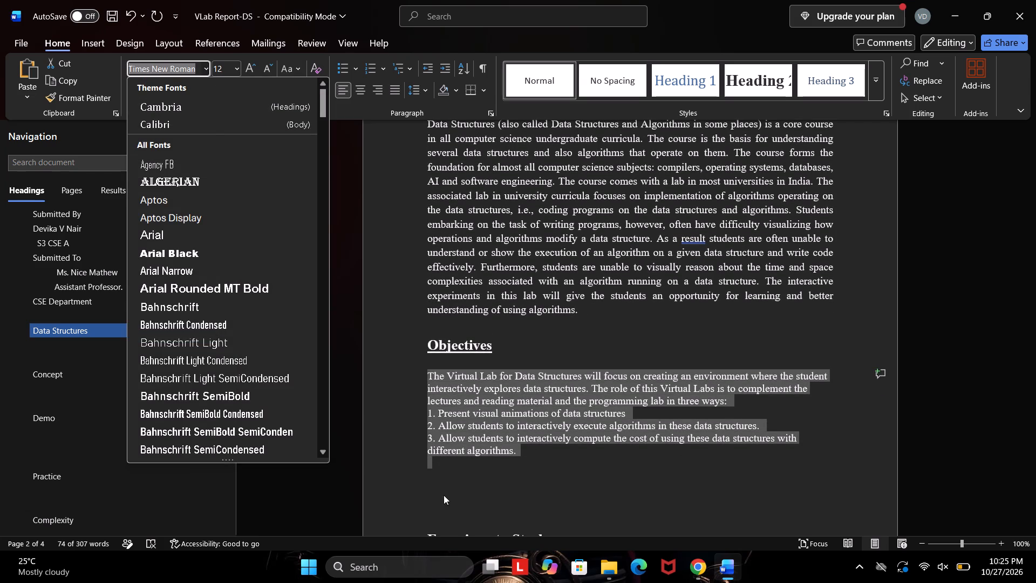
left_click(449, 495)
Enter the text "hi" on the blank line between the Objectives text and the "Experiment : Stacks" heading.
left_click(449, 492)
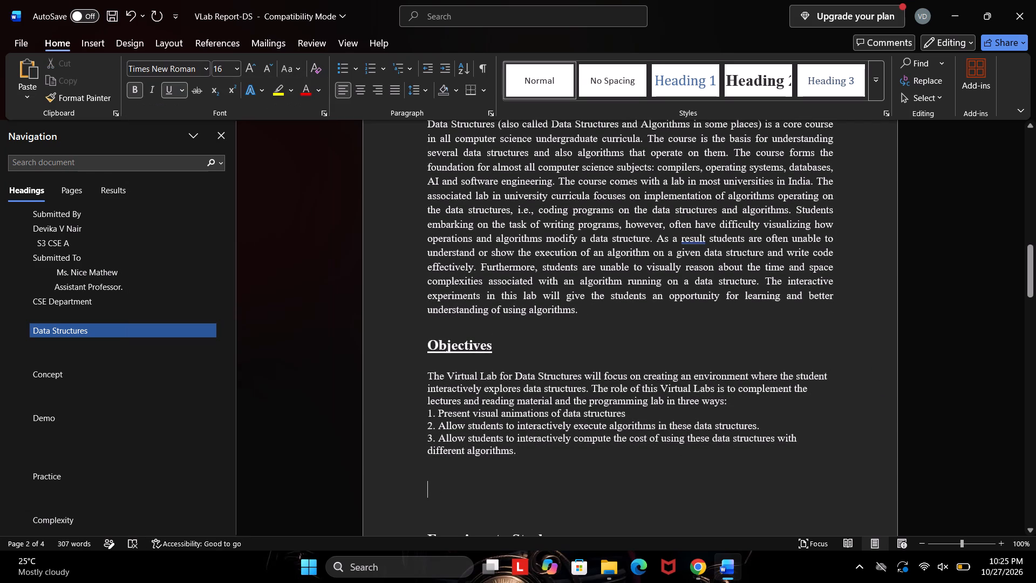
type("hi")
Browse the available fonts at the "hi" text below the Objectives section.
left_click(196, 67)
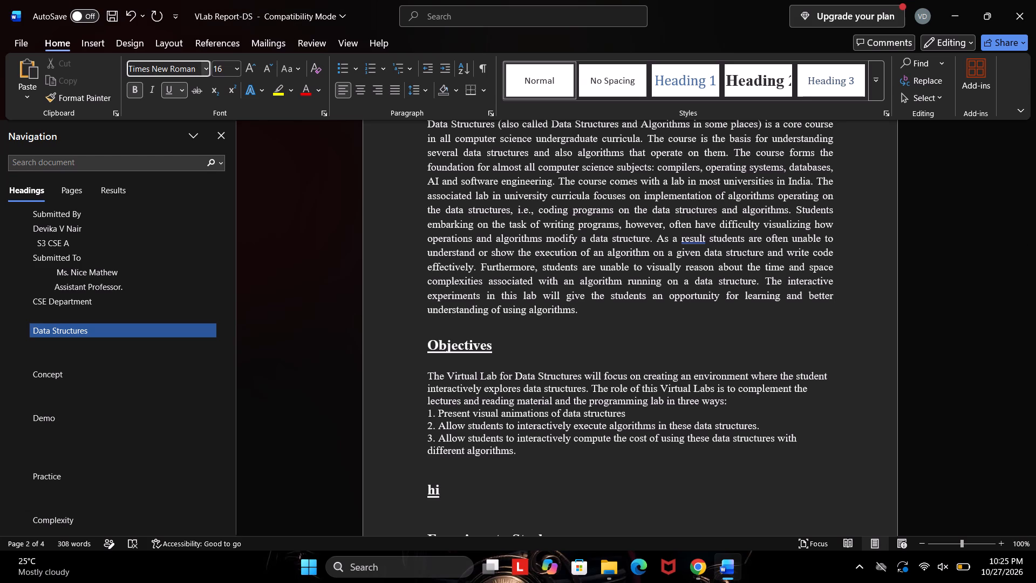
left_click(208, 69)
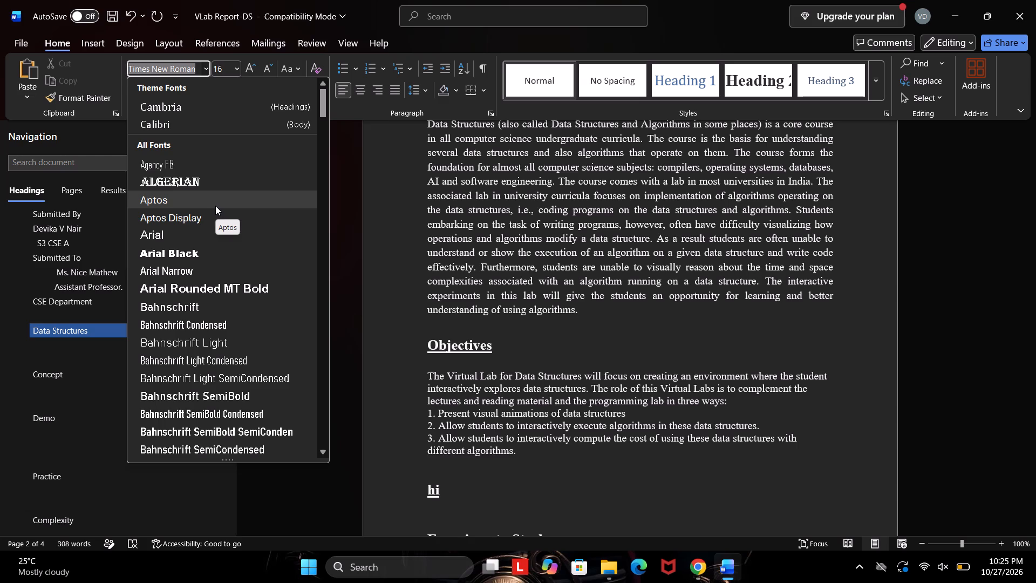
scroll(215, 206, "down", 1)
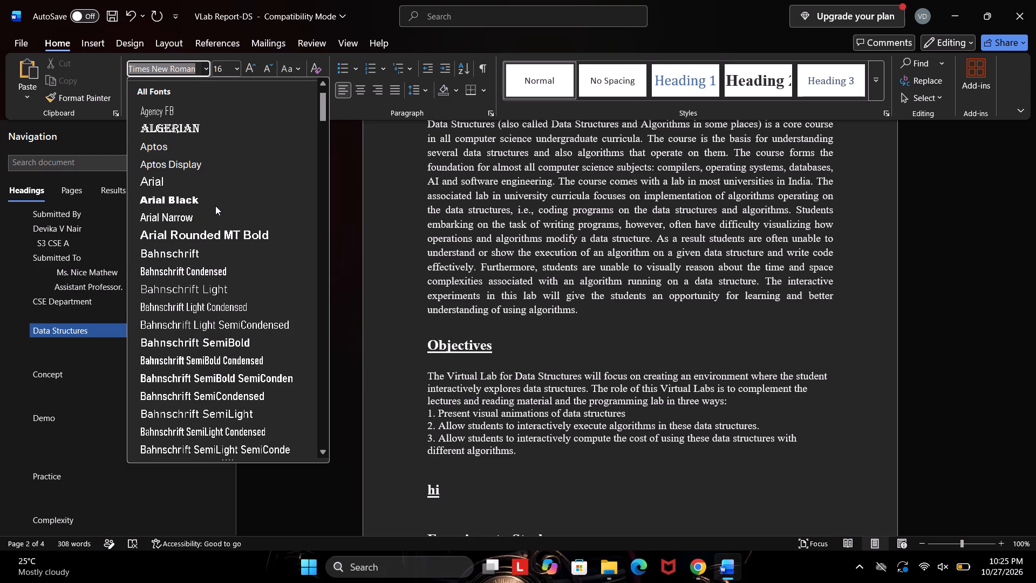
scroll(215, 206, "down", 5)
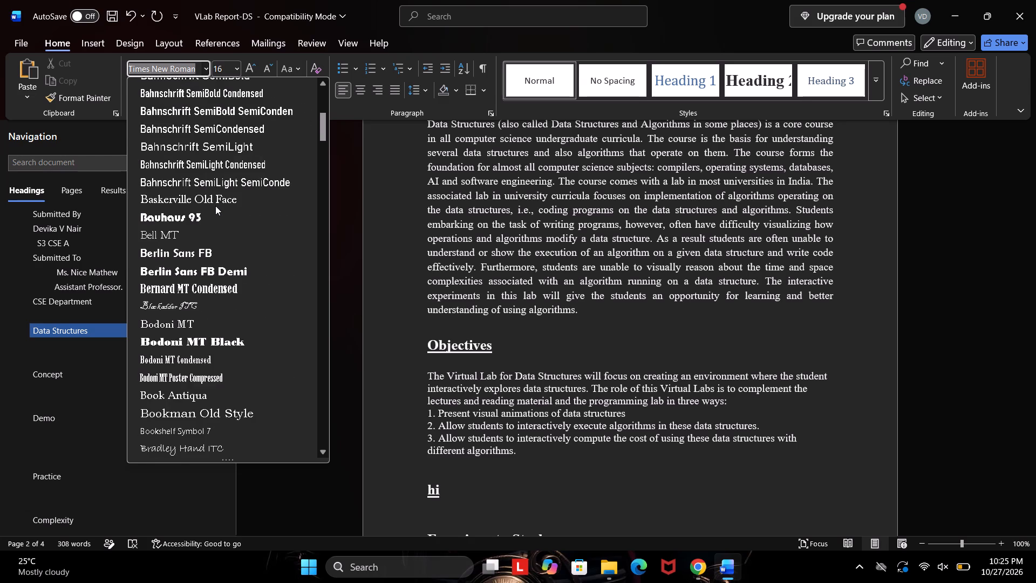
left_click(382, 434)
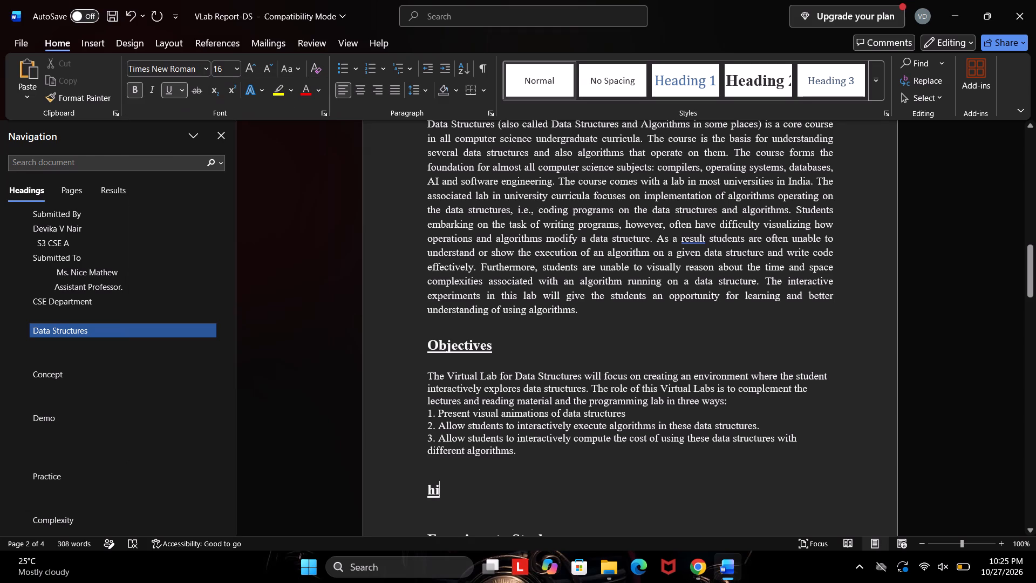
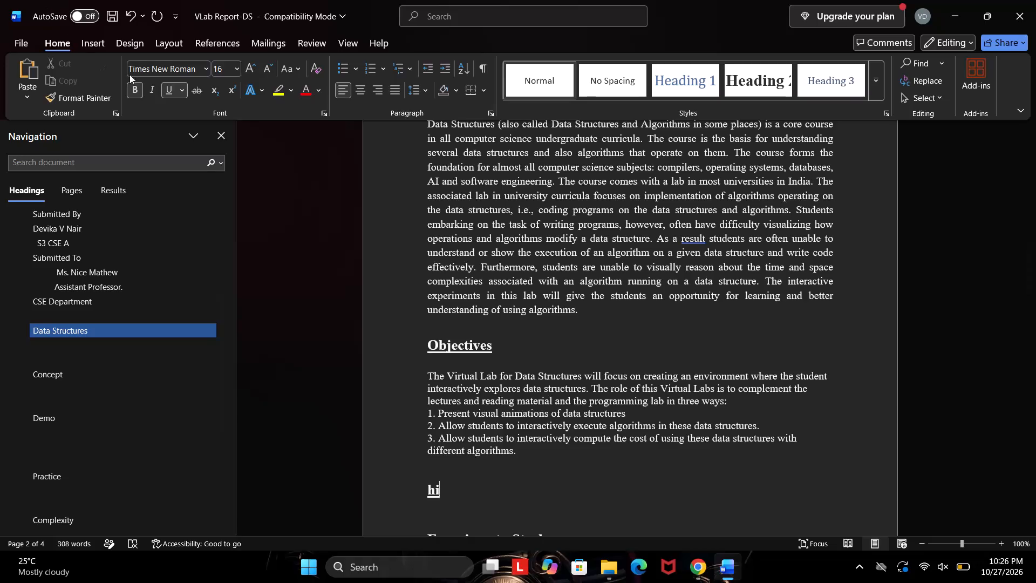
Extend the "hi" test line below the Objectives section with "hii" at font size 14, followed by "hiiii" at size 14 without bold.
left_click(233, 71)
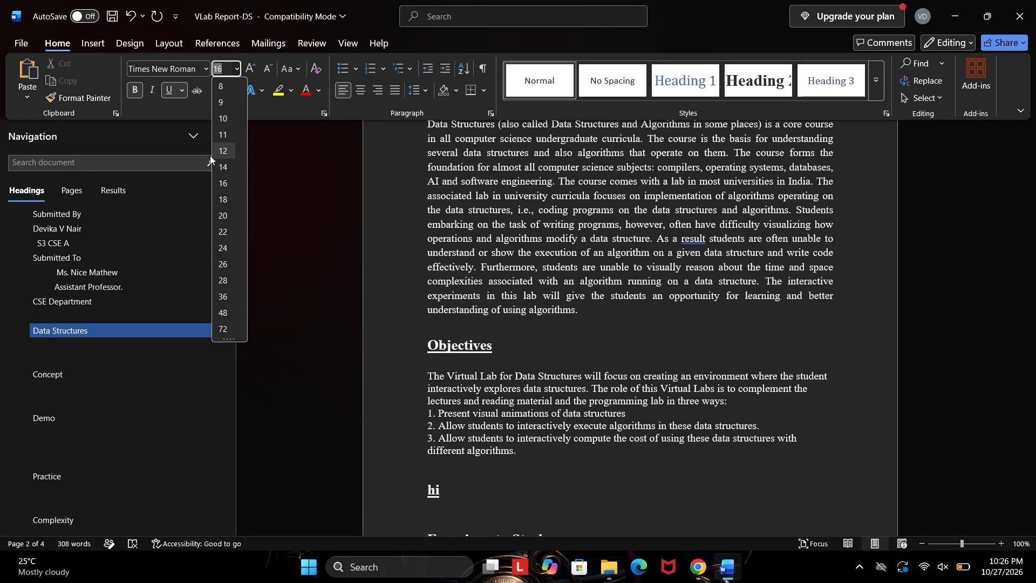
left_click(214, 162)
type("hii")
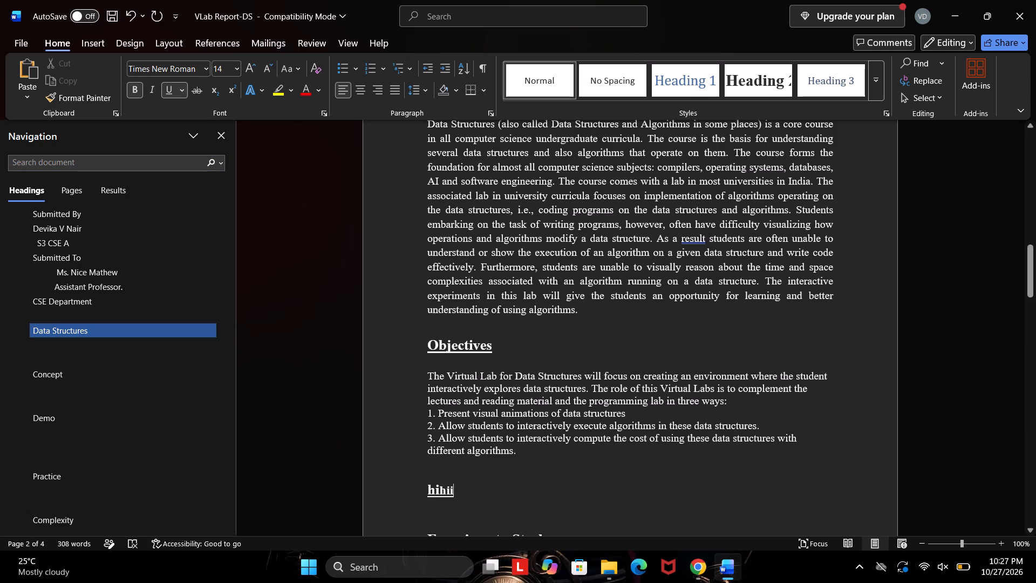
left_click(133, 92)
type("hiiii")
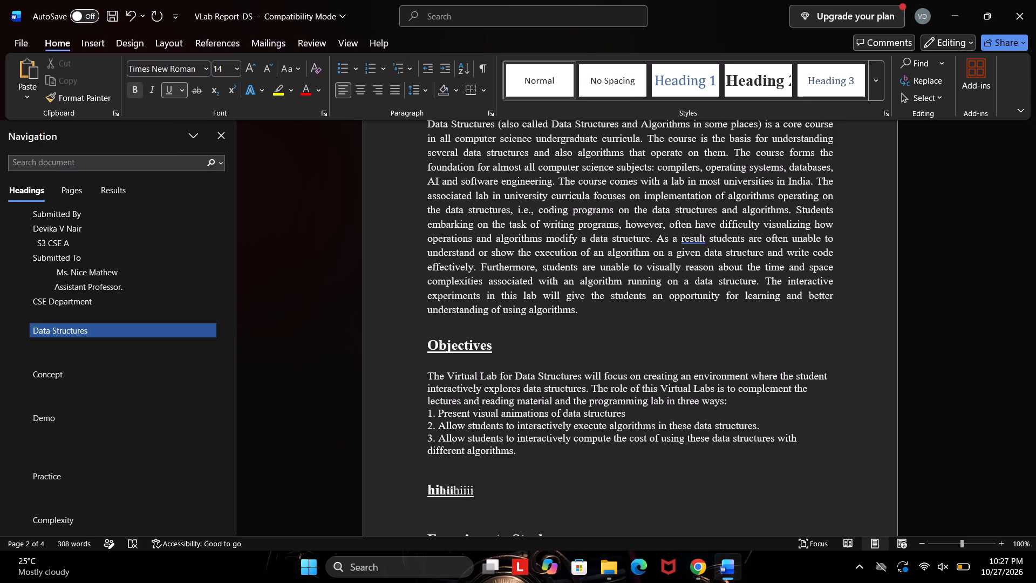
Delete the test "hi" text from the line between the Objectives text and the "Experiment : Stacks" heading.
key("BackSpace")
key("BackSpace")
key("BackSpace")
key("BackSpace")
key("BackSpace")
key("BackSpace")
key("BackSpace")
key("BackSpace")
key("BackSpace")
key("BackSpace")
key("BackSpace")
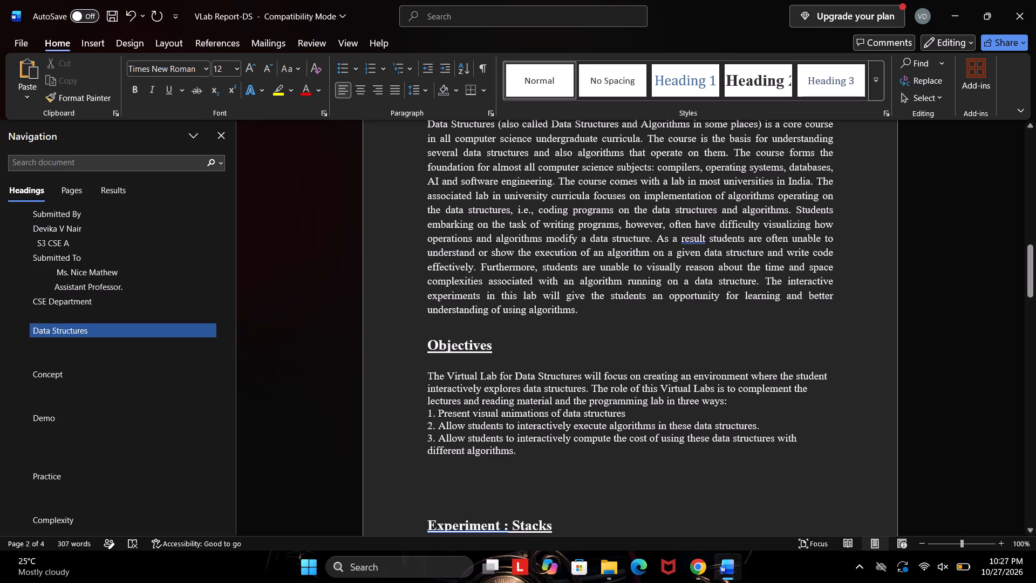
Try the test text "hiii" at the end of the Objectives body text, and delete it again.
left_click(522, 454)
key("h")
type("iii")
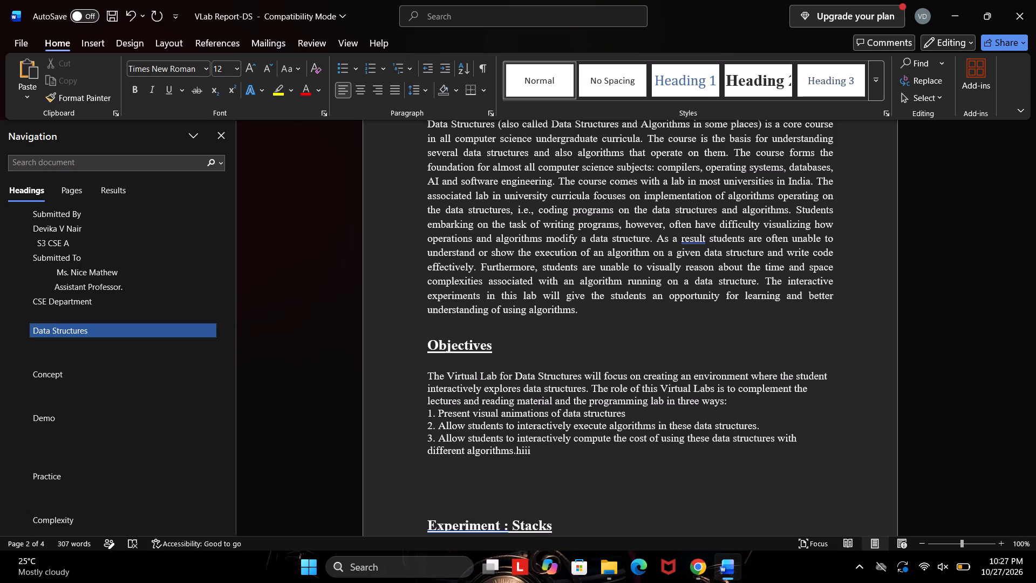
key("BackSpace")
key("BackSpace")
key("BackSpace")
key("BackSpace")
Place the insertion point below the Aim heading, and in Chrome copy the Linked List learning objectives from "In this experiment" through "Circular Linked List".
scroll(658, 259, "down", 4)
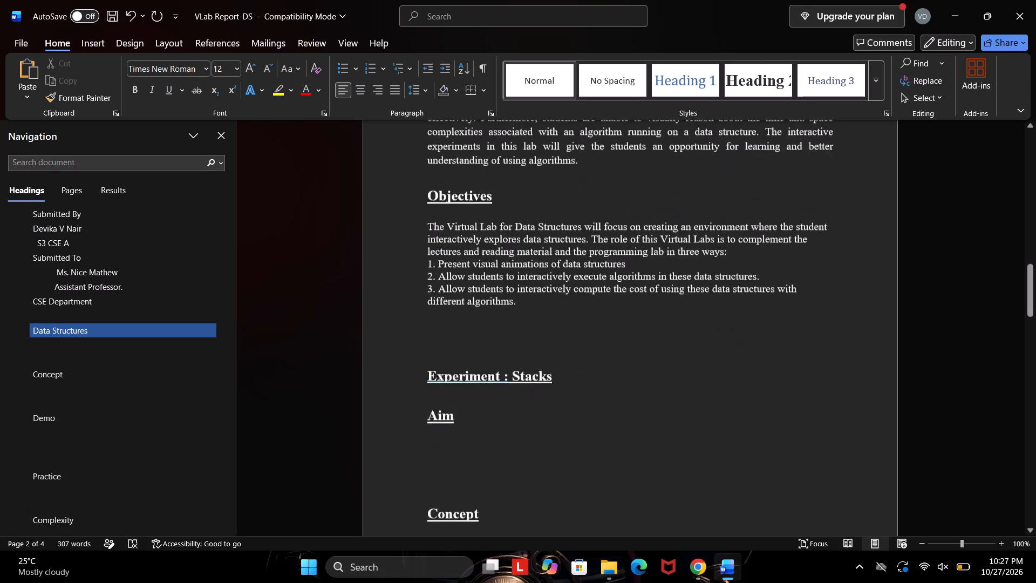
scroll(657, 258, "down", 5)
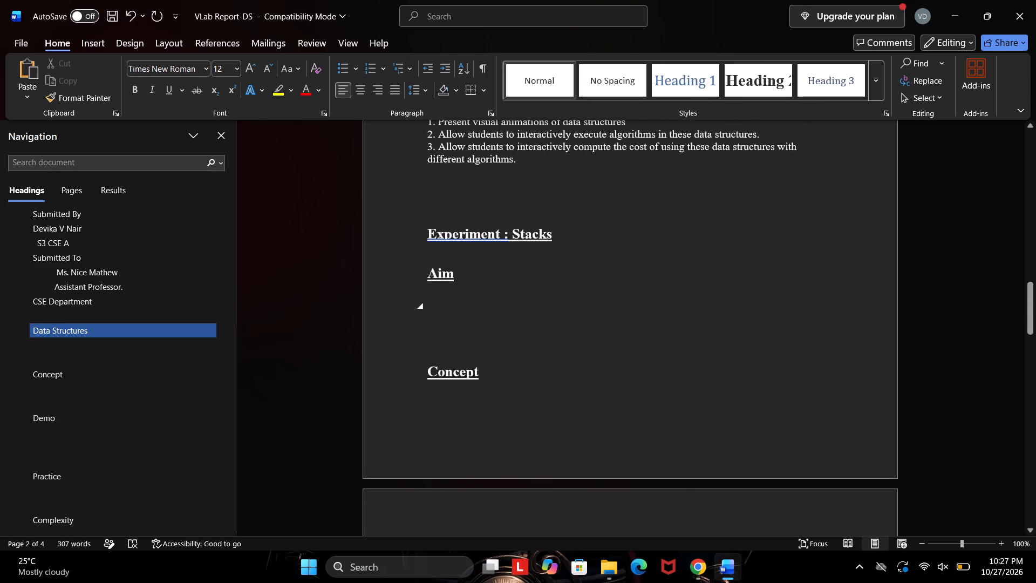
left_click(434, 303)
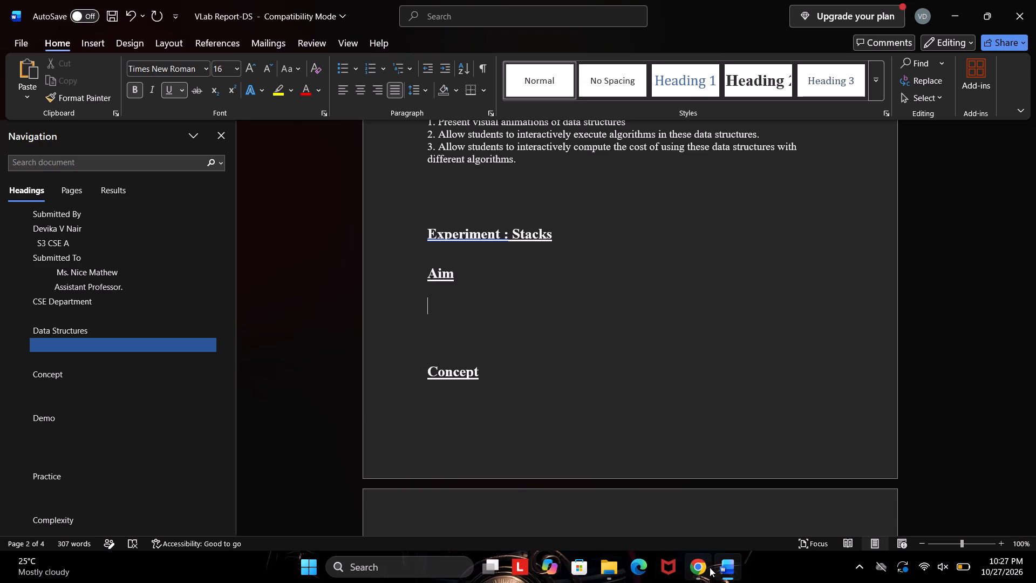
left_click(701, 573)
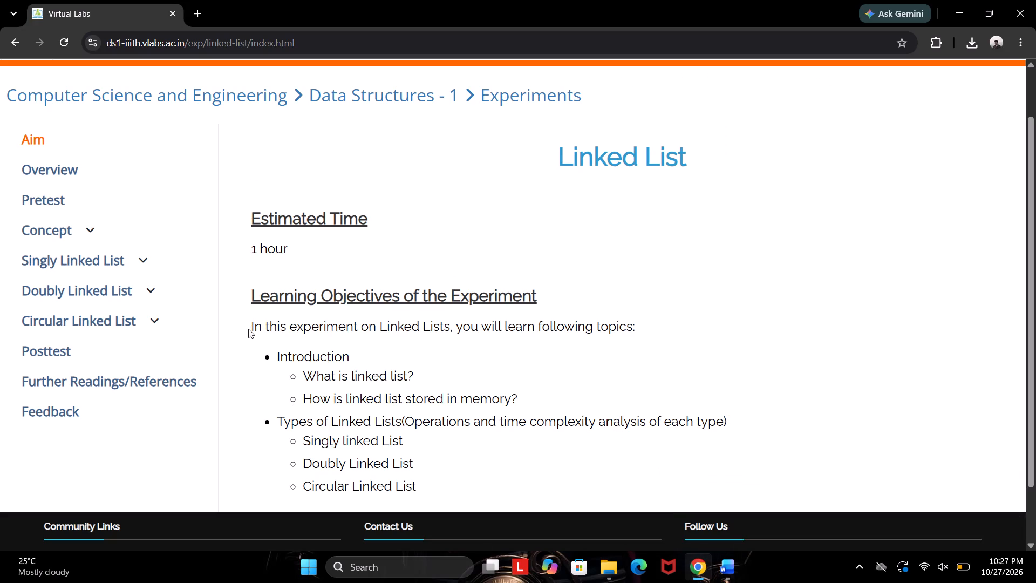
left_click_drag(251, 327, 262, 346)
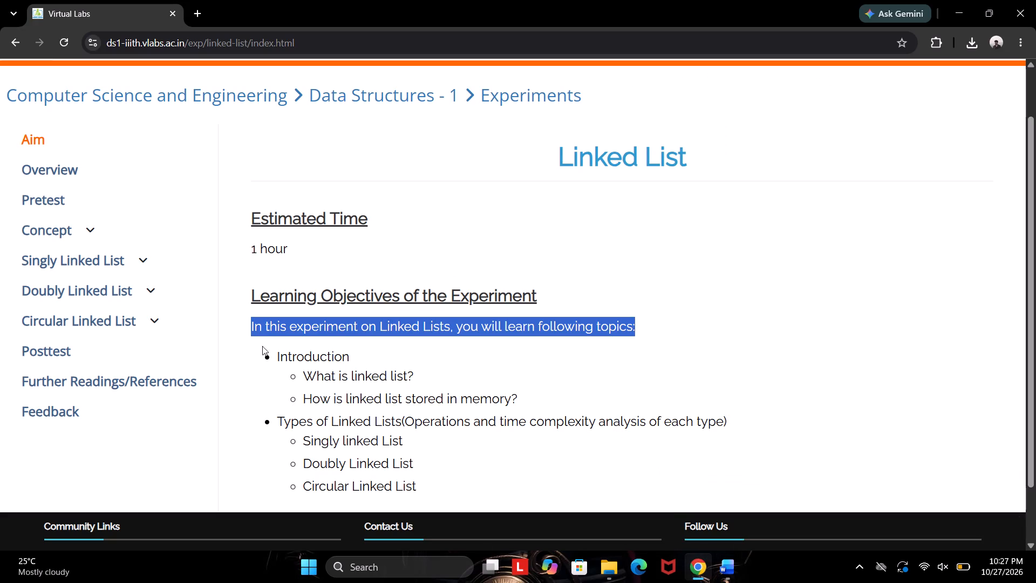
left_click_drag(262, 346, 437, 487)
scroll(437, 487, "down", 1)
left_click_drag(437, 487, 372, 336)
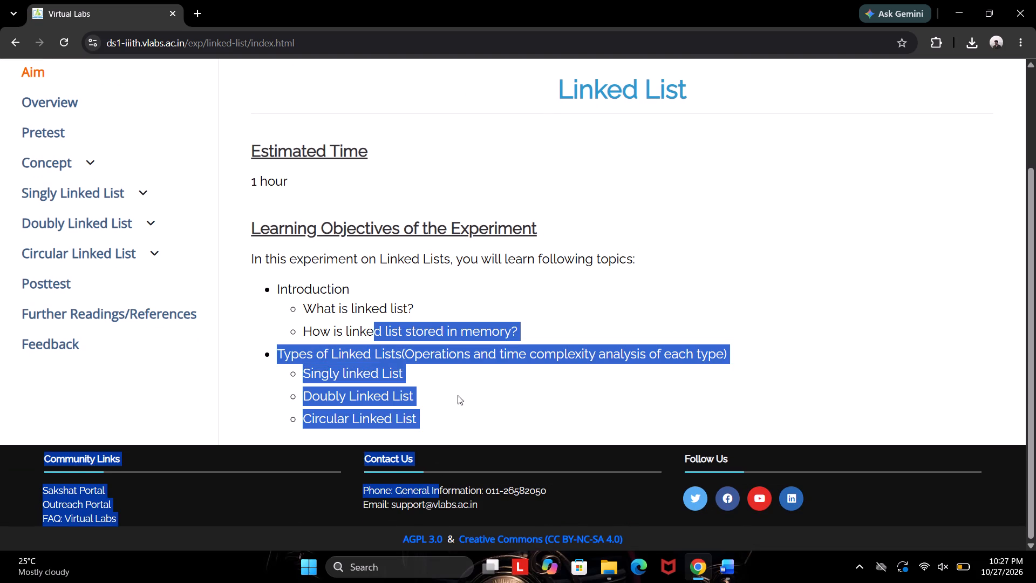
left_click(464, 402)
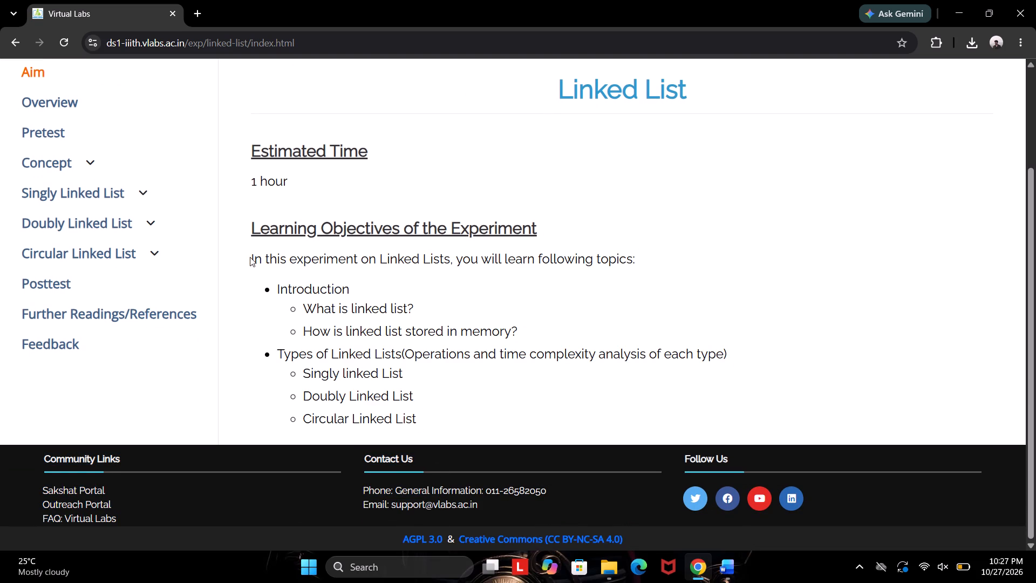
left_click_drag(251, 257, 362, 372)
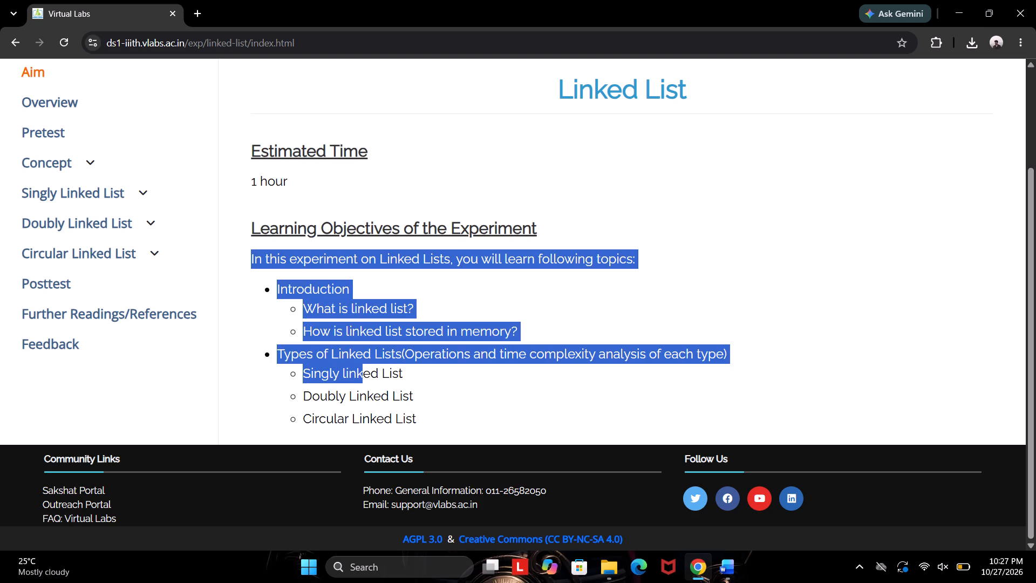
left_click_drag(362, 372, 424, 414)
right_click(408, 334)
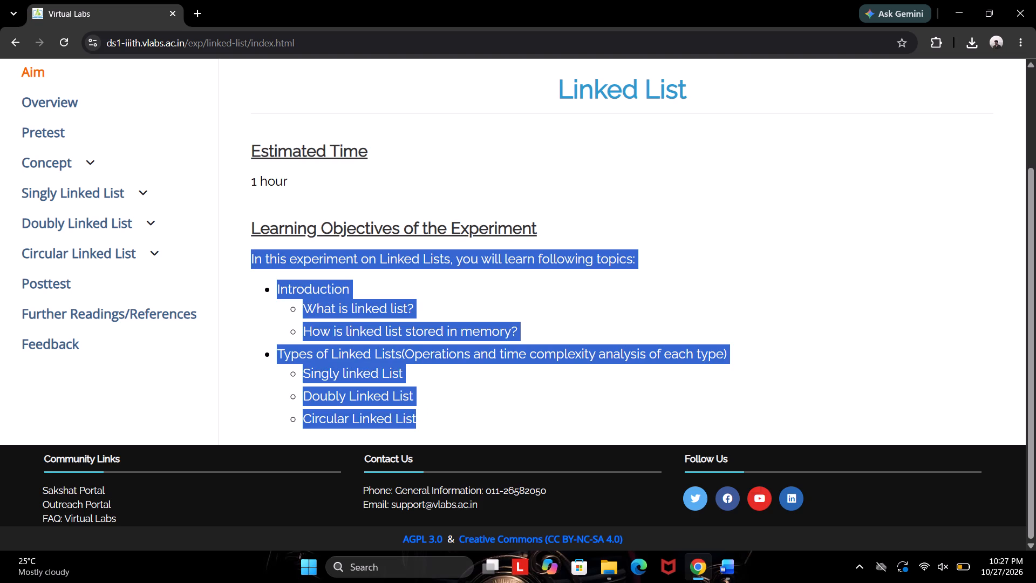
left_click(460, 354)
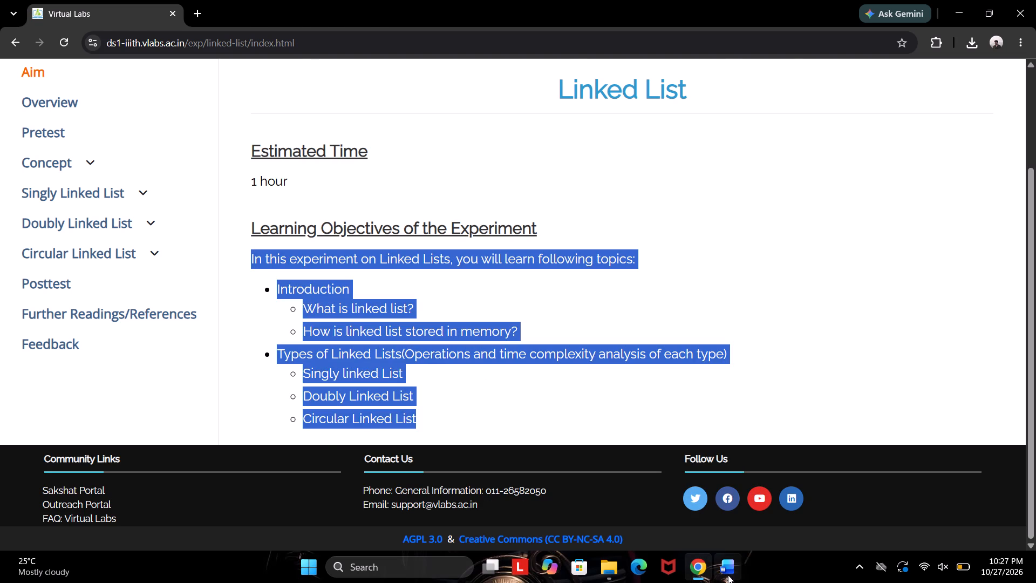
Back in Word, paste the copied learning objectives below the Aim heading, keeping the source formatting.
left_click(728, 575)
right_click(430, 310)
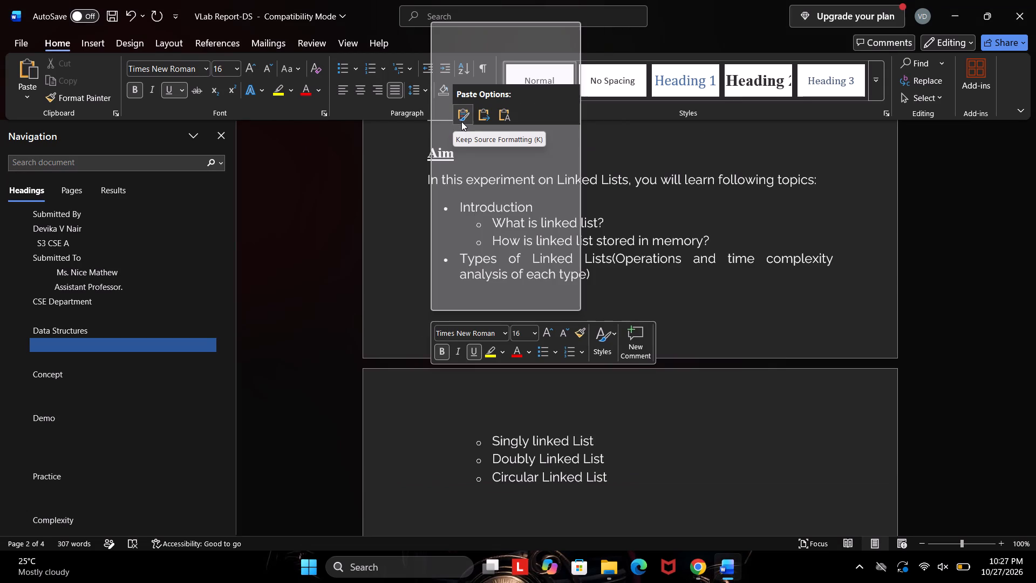
left_click(461, 121)
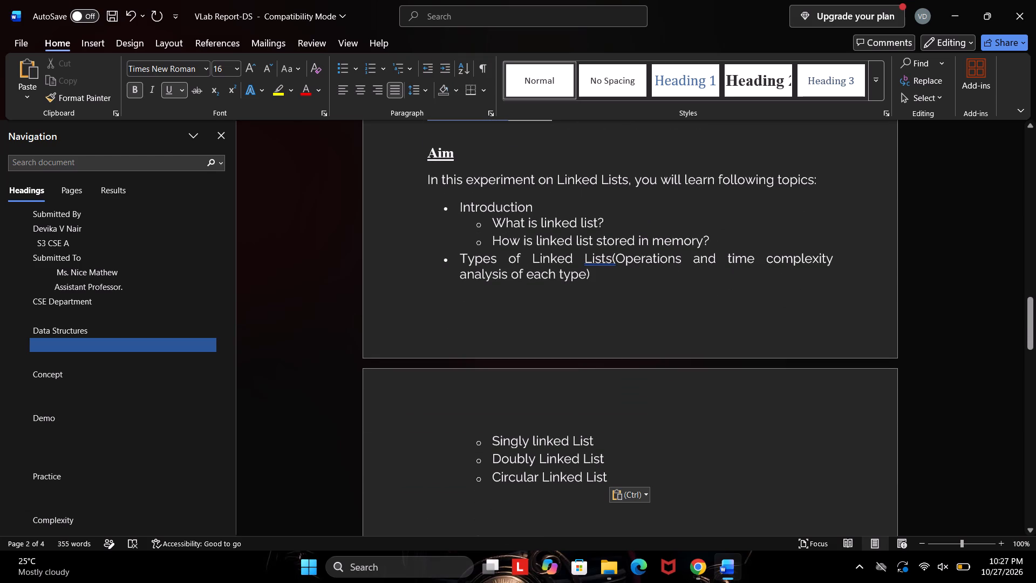
Format all the pasted learning objectives under Aim in Times New Roman, size 14.
left_click_drag(424, 177, 607, 483)
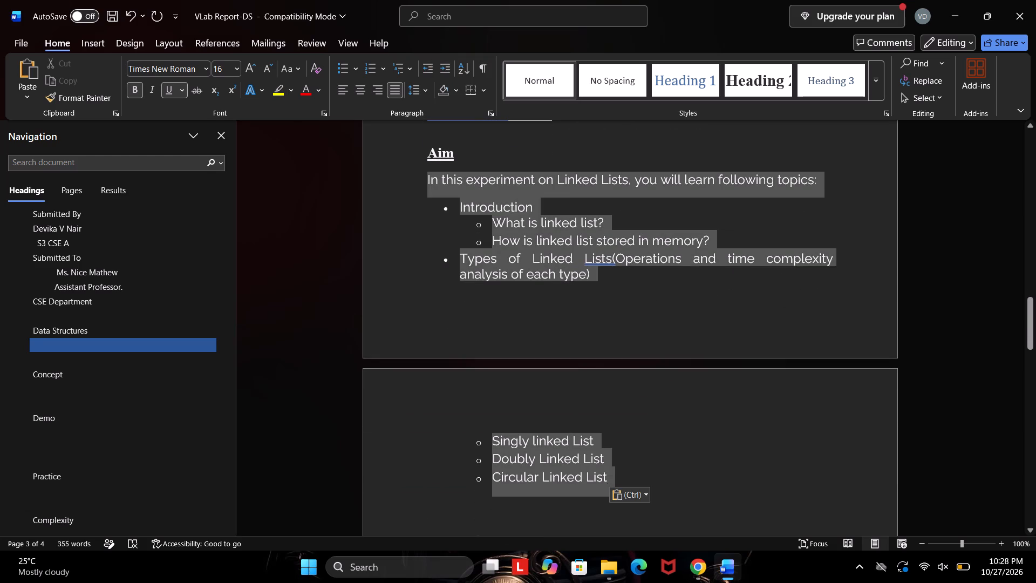
left_click(235, 70)
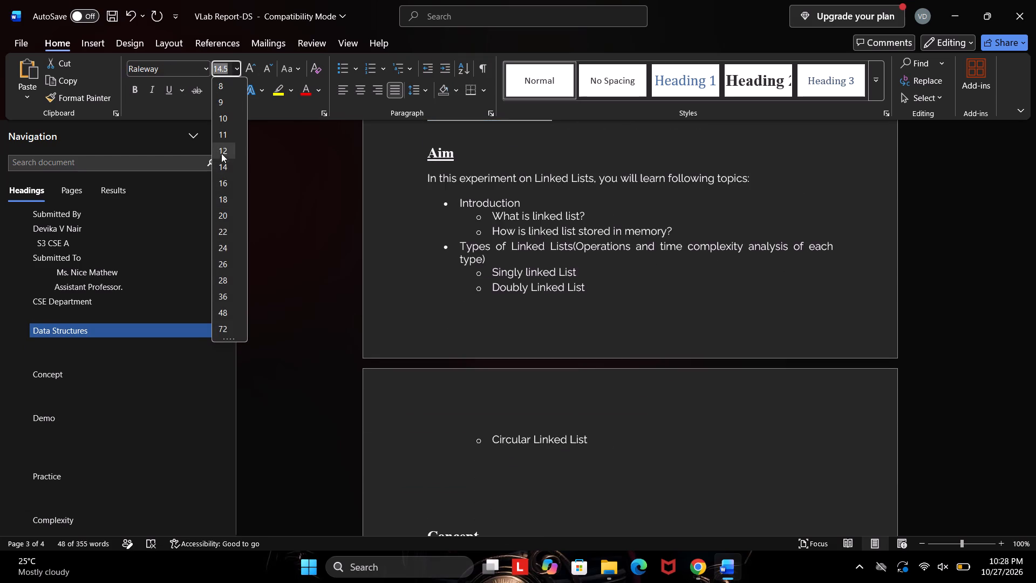
left_click(224, 164)
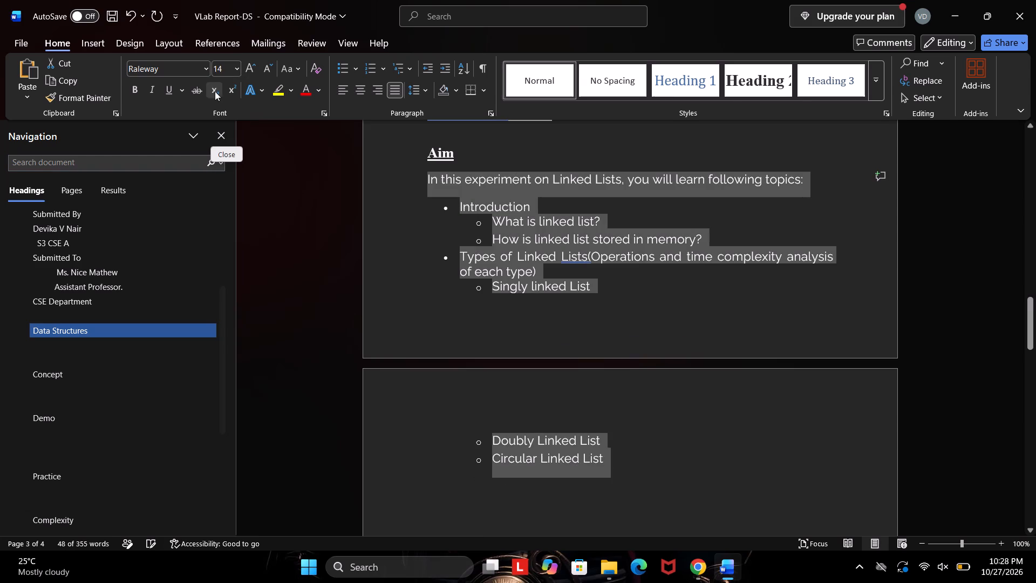
left_click(206, 70)
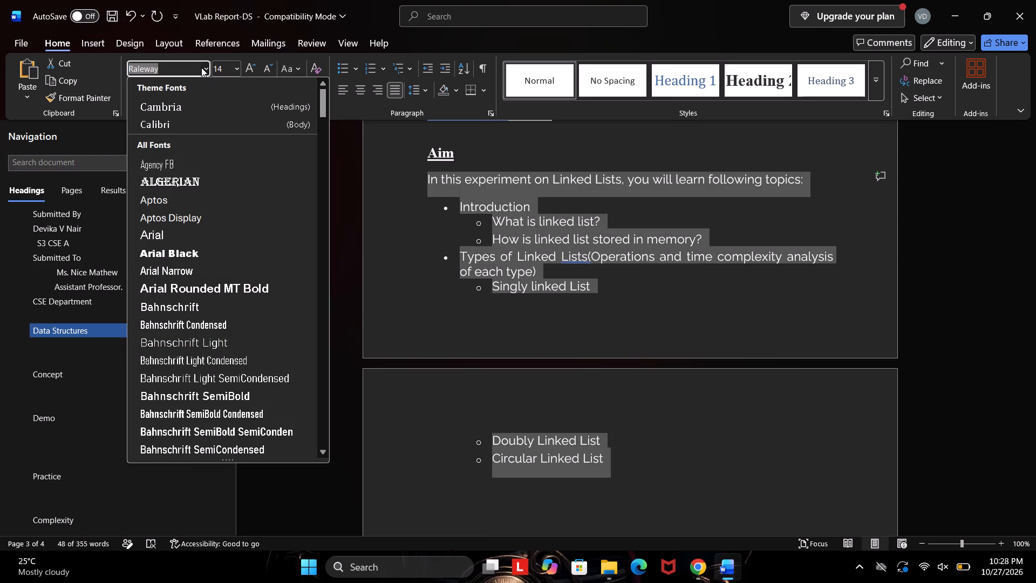
key("BackSpace")
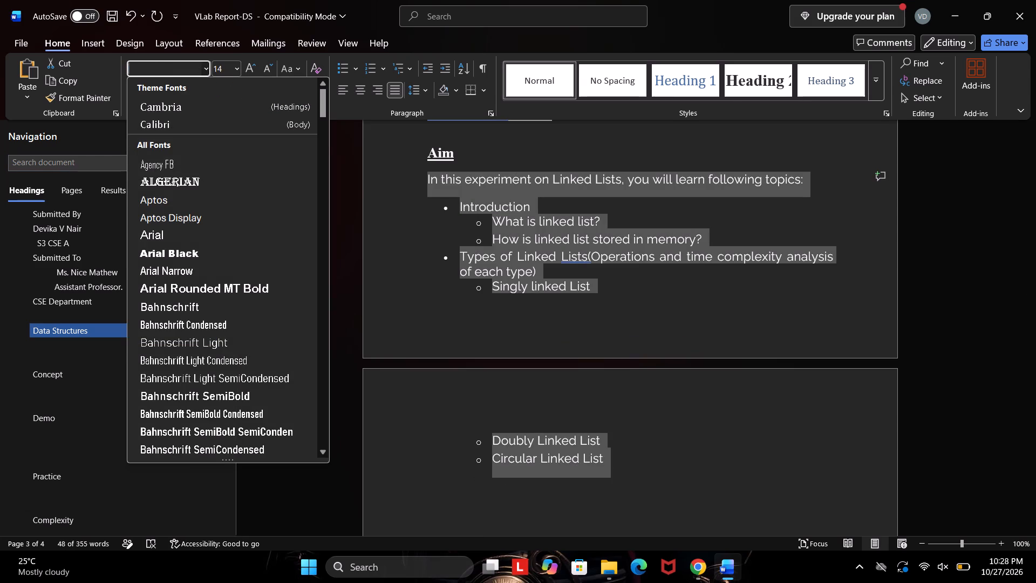
type("ti")
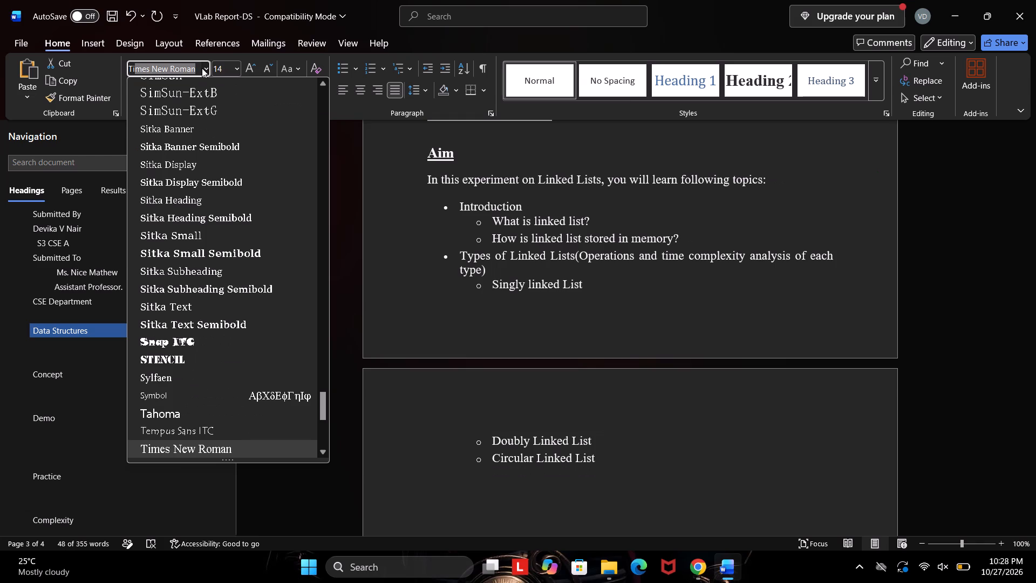
left_click(194, 68)
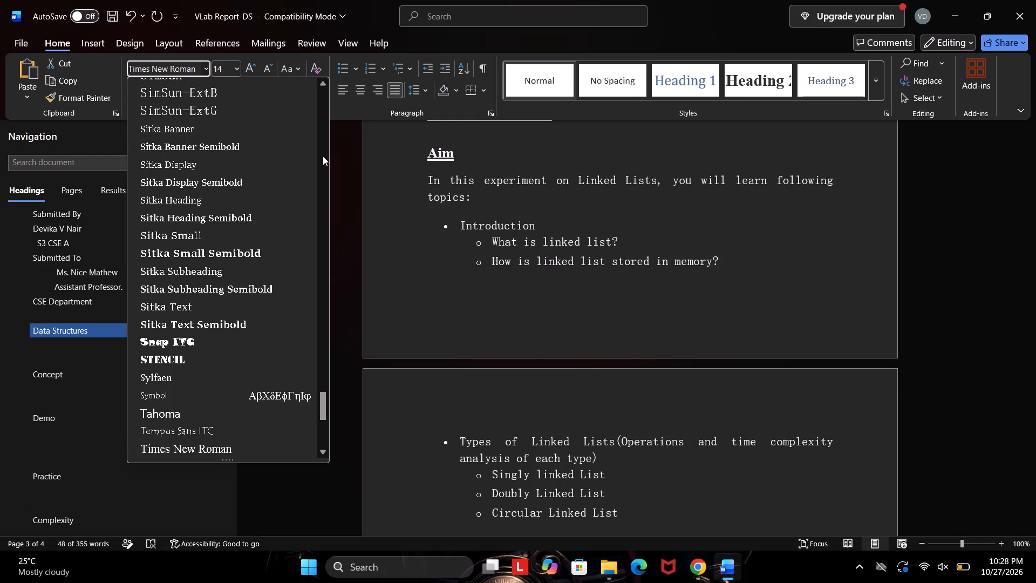
left_click(193, 64)
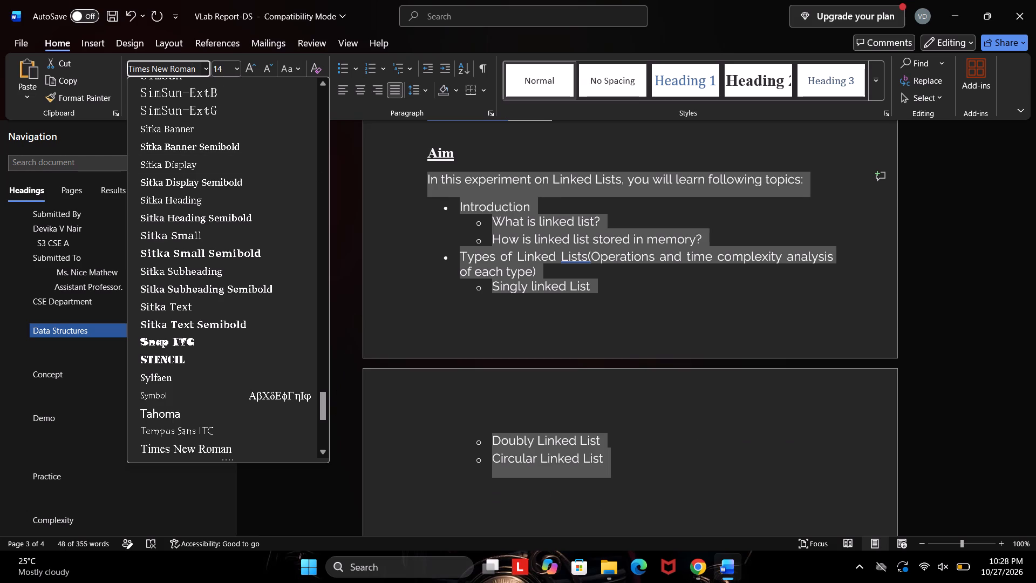
left_click(254, 452)
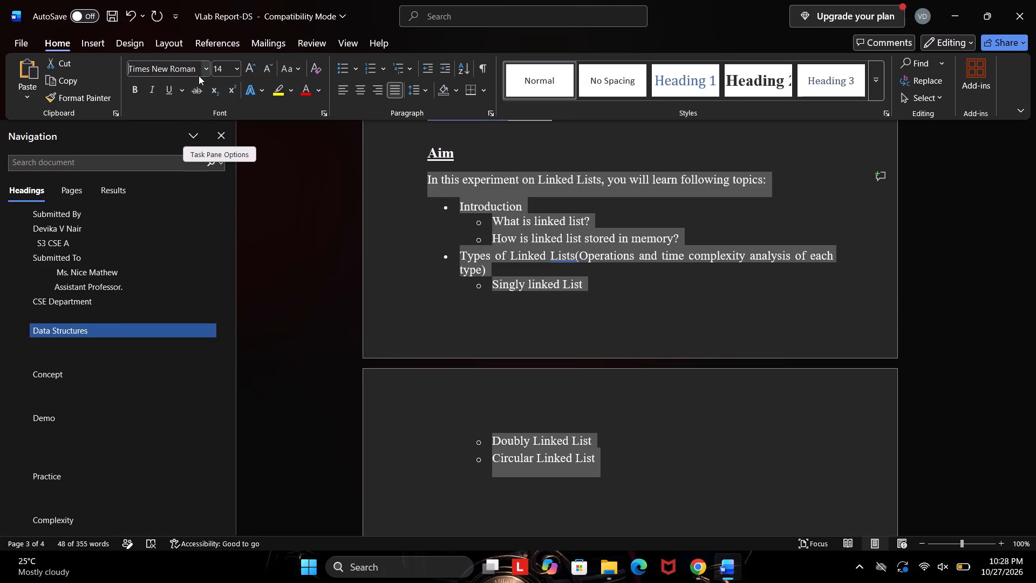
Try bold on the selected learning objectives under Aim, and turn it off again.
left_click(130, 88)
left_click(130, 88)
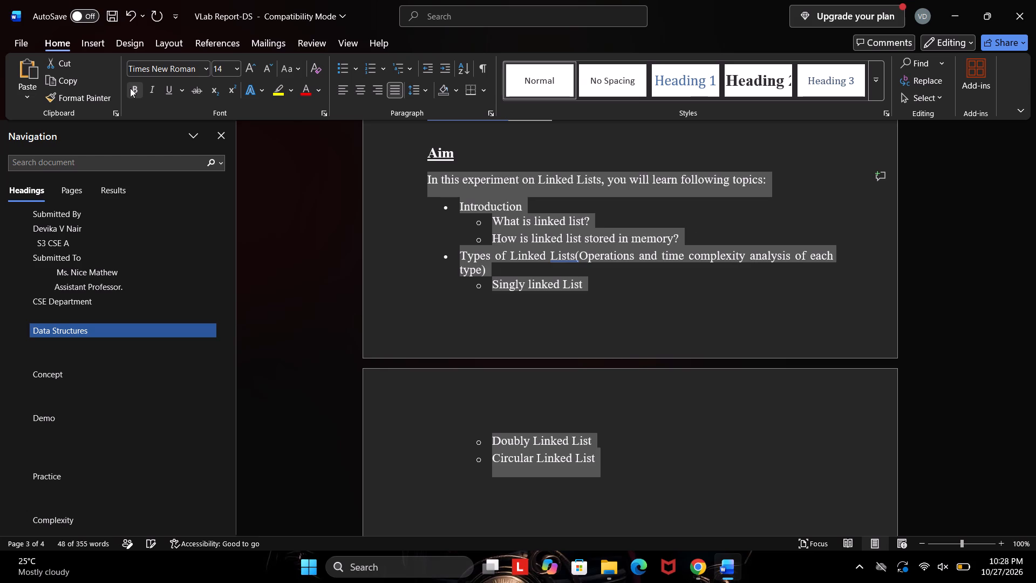
Compare the pasted Aim text with the Objectives body text and set the pasted text to font size 12.
scroll(540, 218, "up", 5)
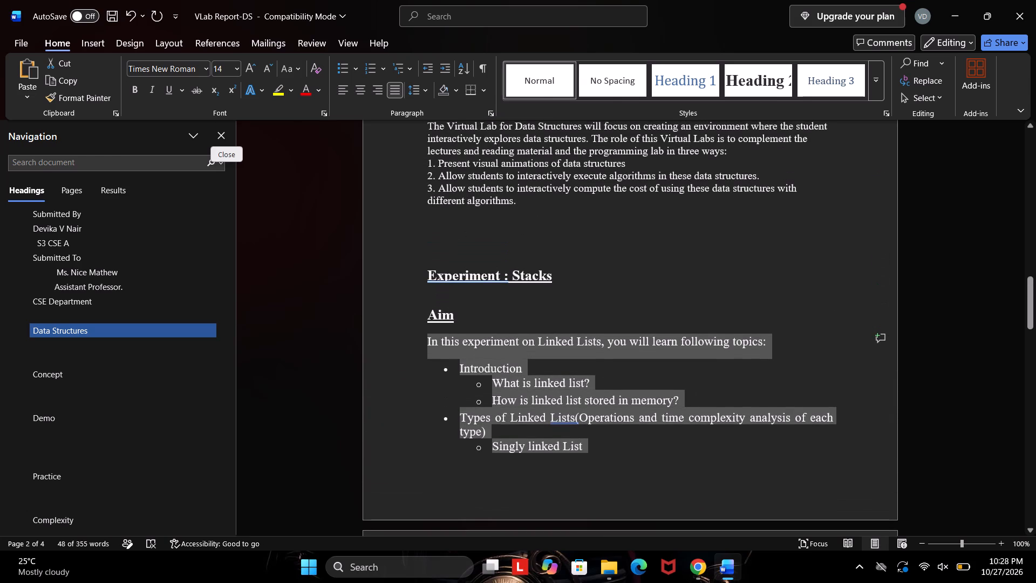
scroll(540, 218, "up", 5)
scroll(540, 218, "down", 5)
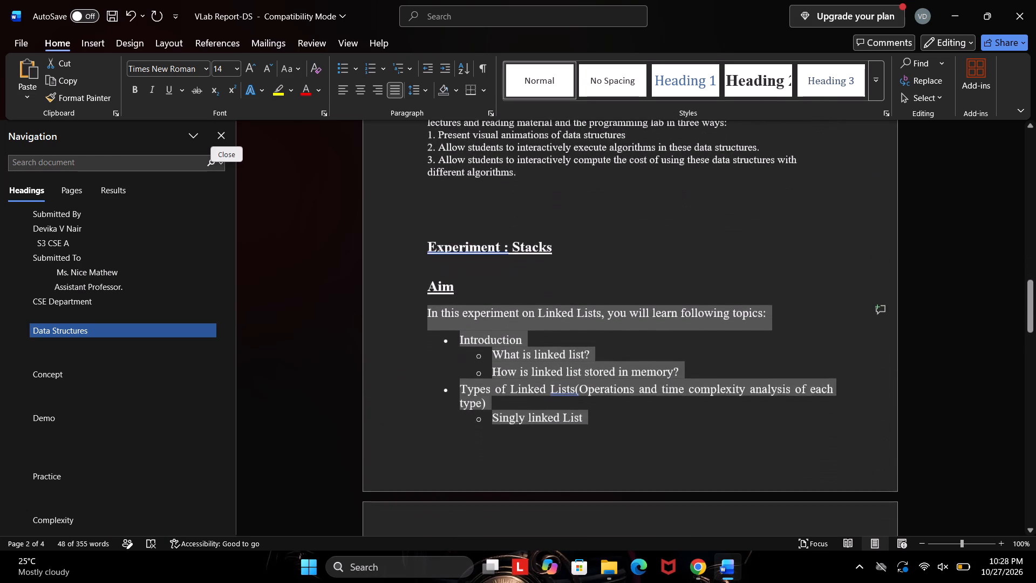
scroll(540, 218, "down", 2)
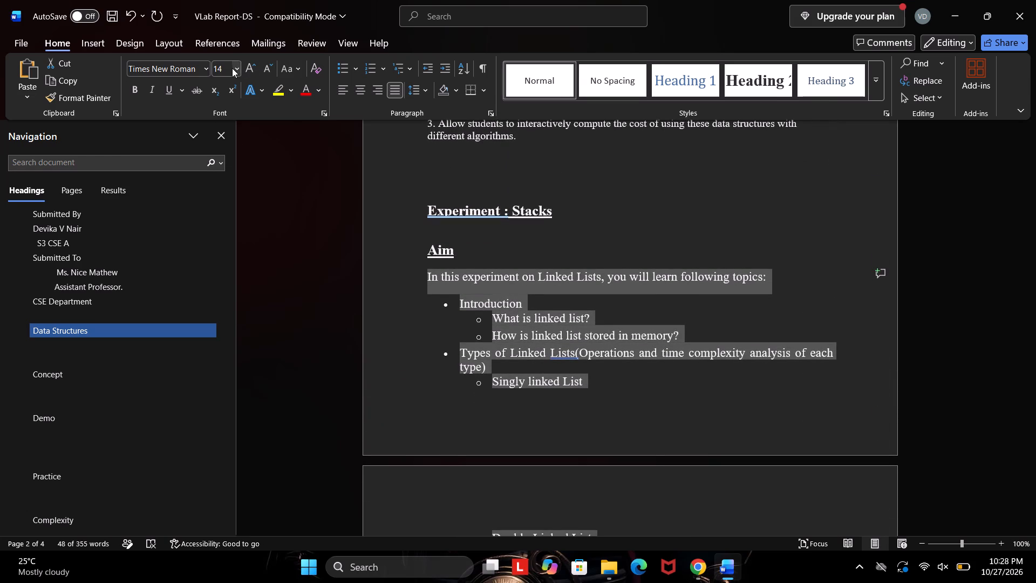
left_click(239, 70)
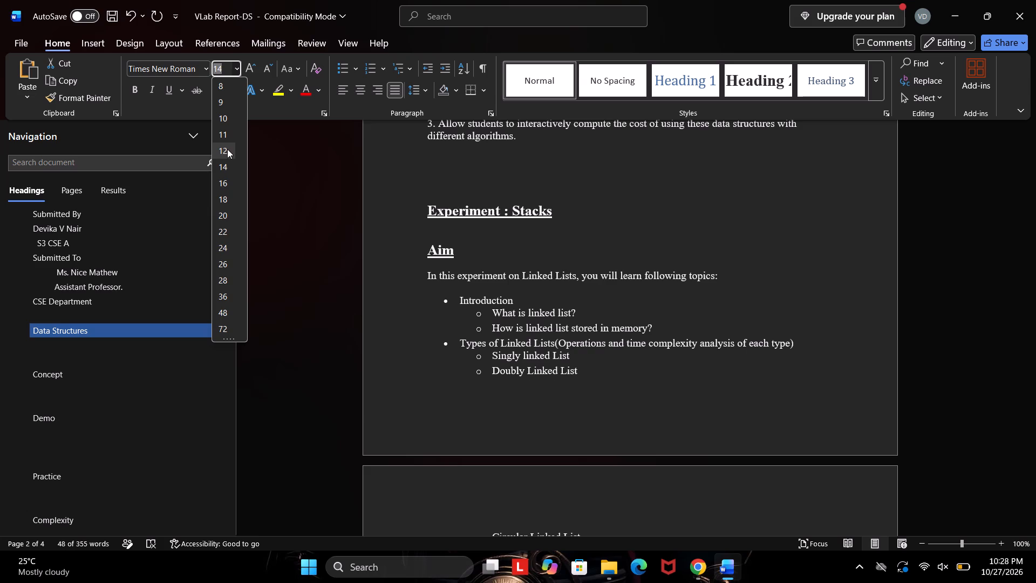
left_click(227, 149)
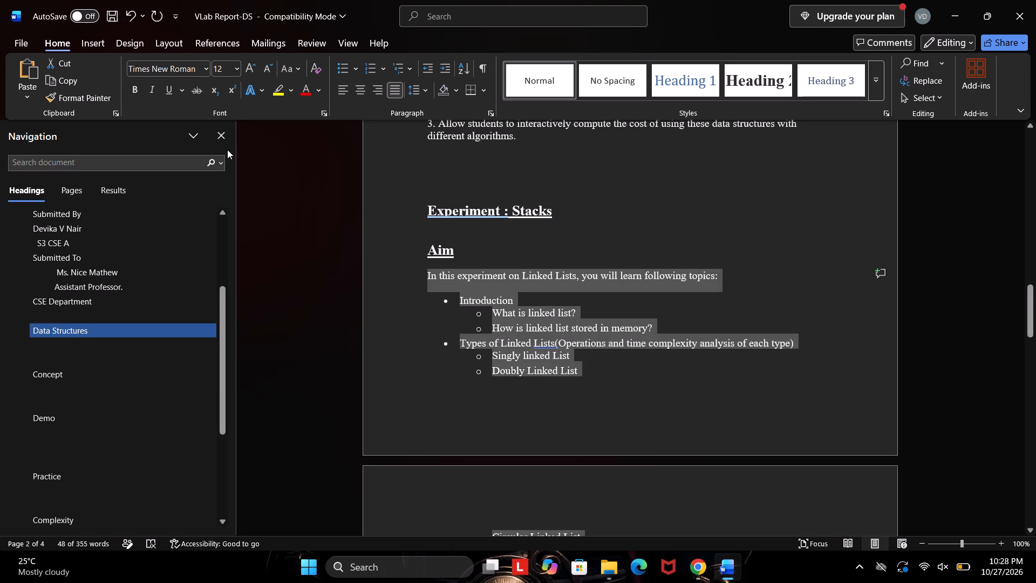
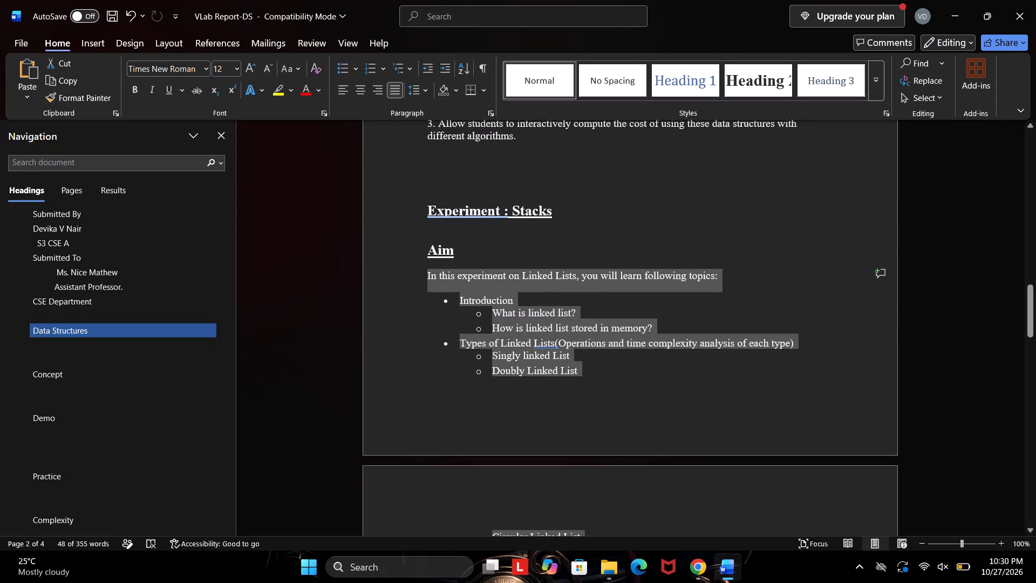
Change the experiment title above Aim to "Experiment : Linked List", checking the name against the Virtual Labs page in Chrome.
scroll(508, 264, "up", 1)
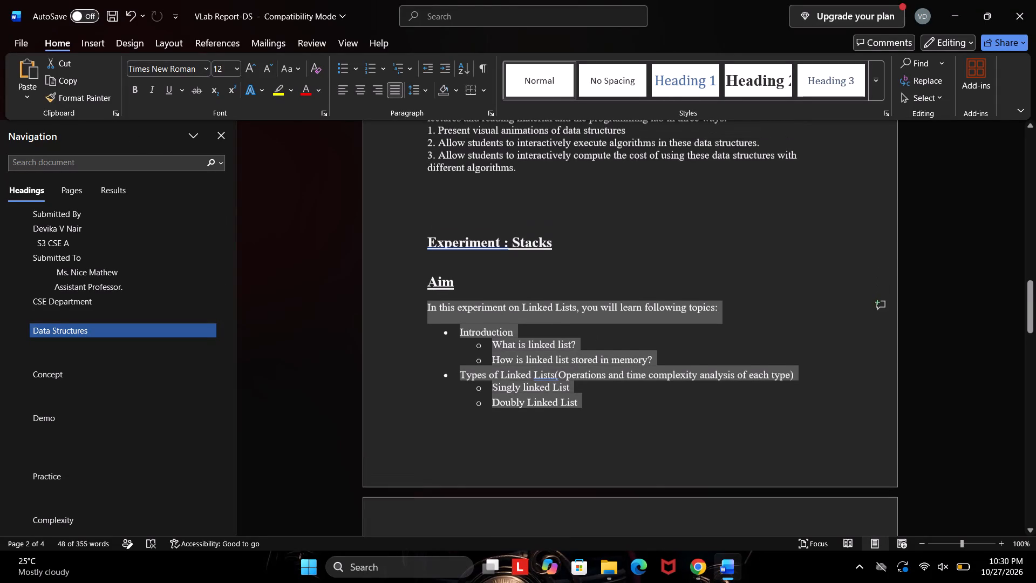
scroll(508, 264, "up", 3)
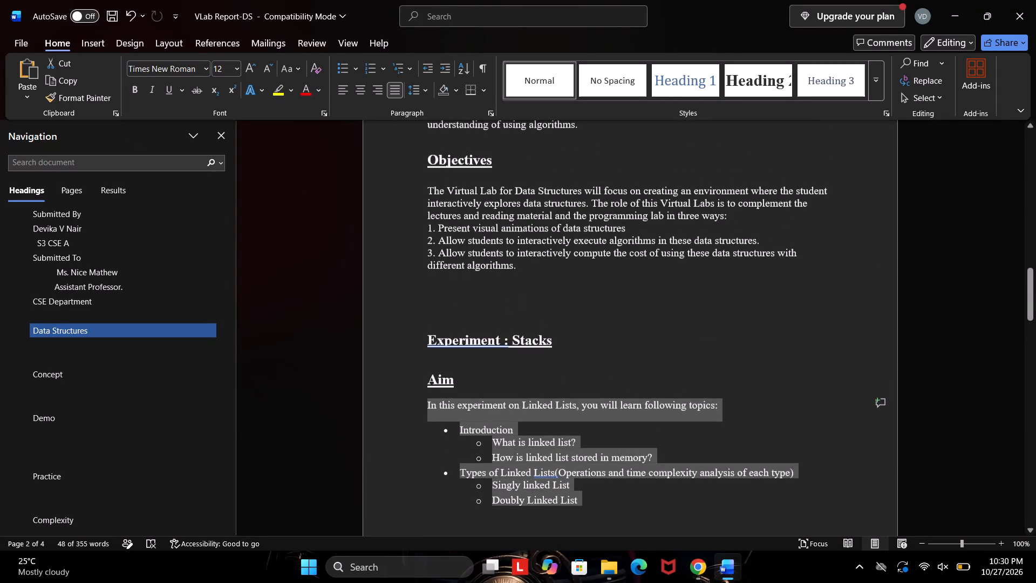
scroll(508, 264, "up", 5)
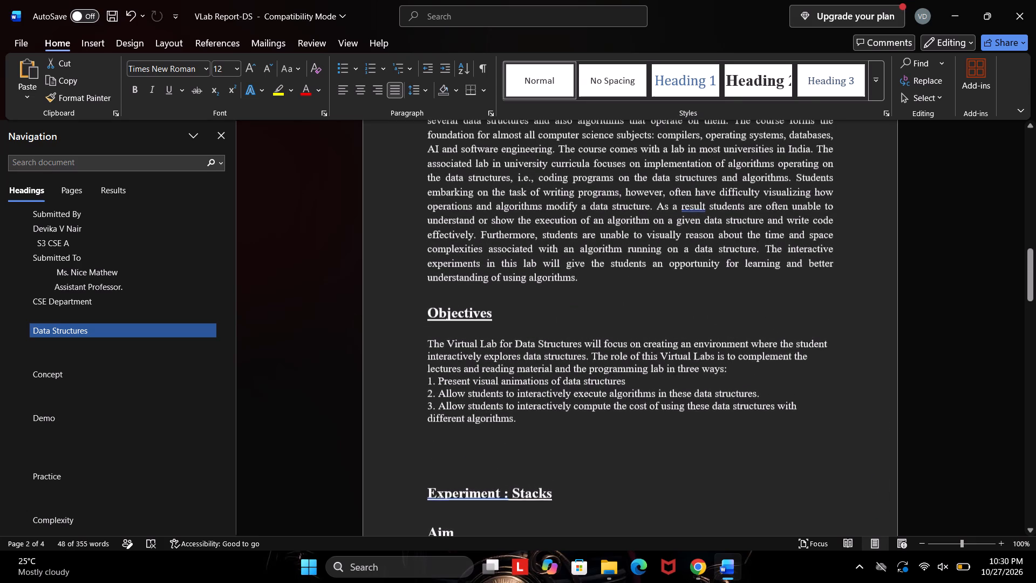
scroll(508, 264, "up", 1)
scroll(508, 264, "down", 6)
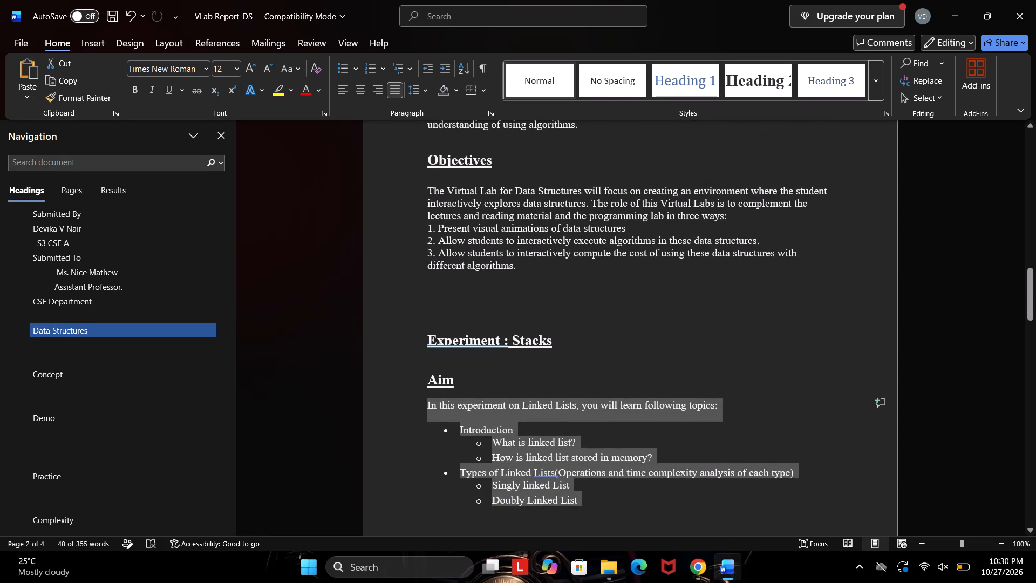
left_click(555, 343)
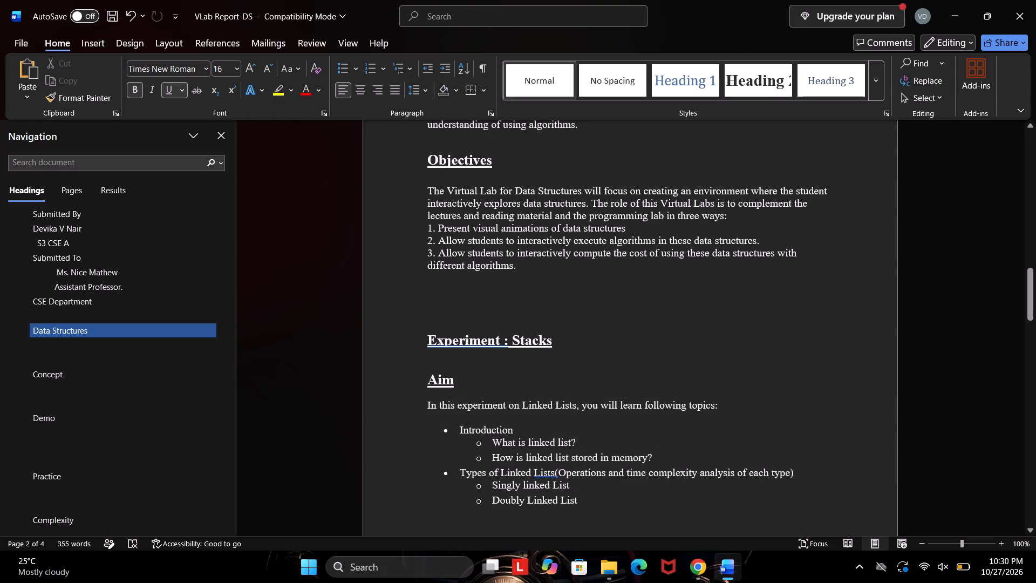
key("BackSpace")
key("BackSpace")
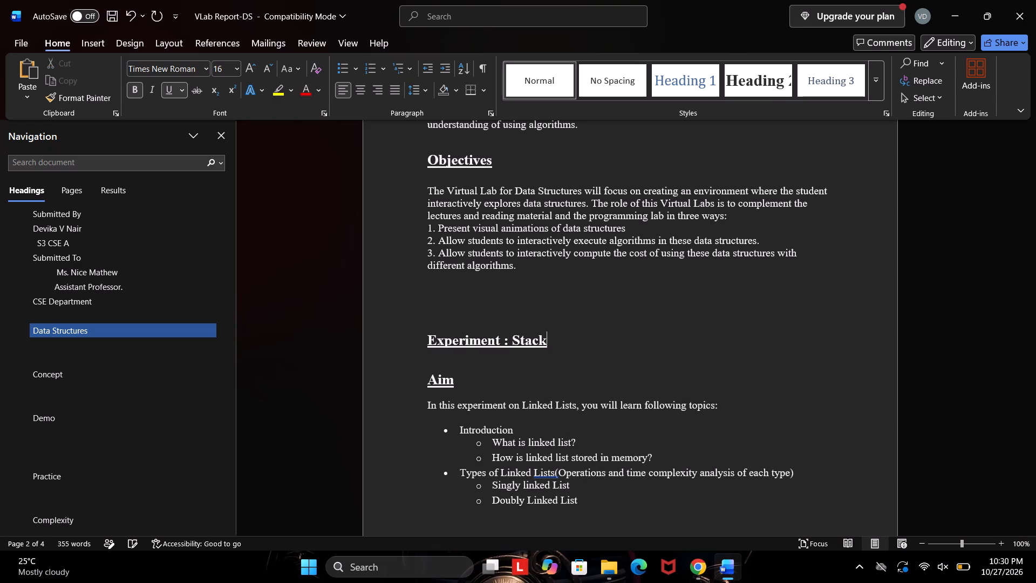
key("BackSpace")
key("BackSpace")
key("BackSpace")
key("BackSpace")
key("BackSpace")
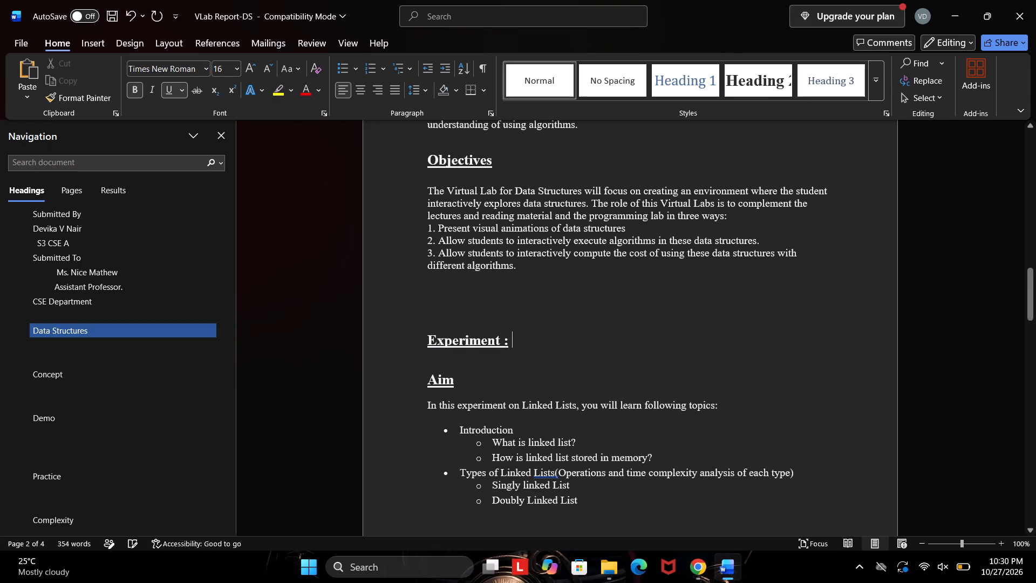
left_click(697, 574)
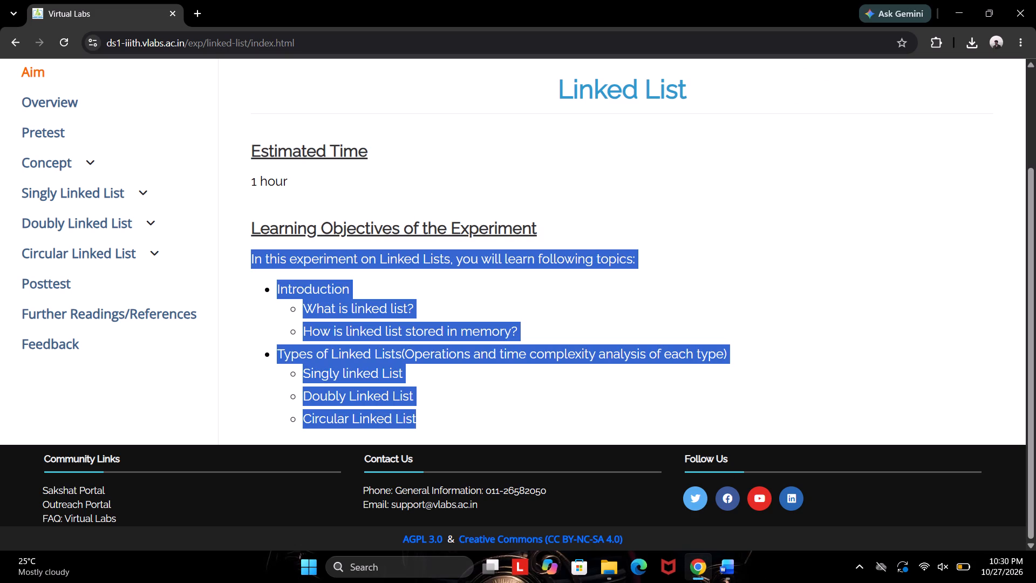
left_click(728, 570)
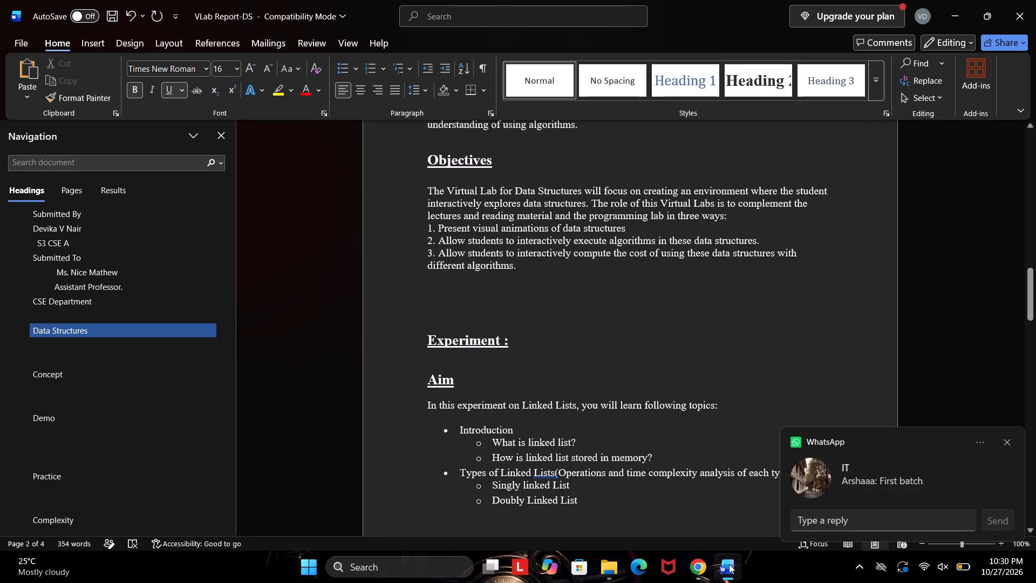
type("Li")
type("nked")
key("space")
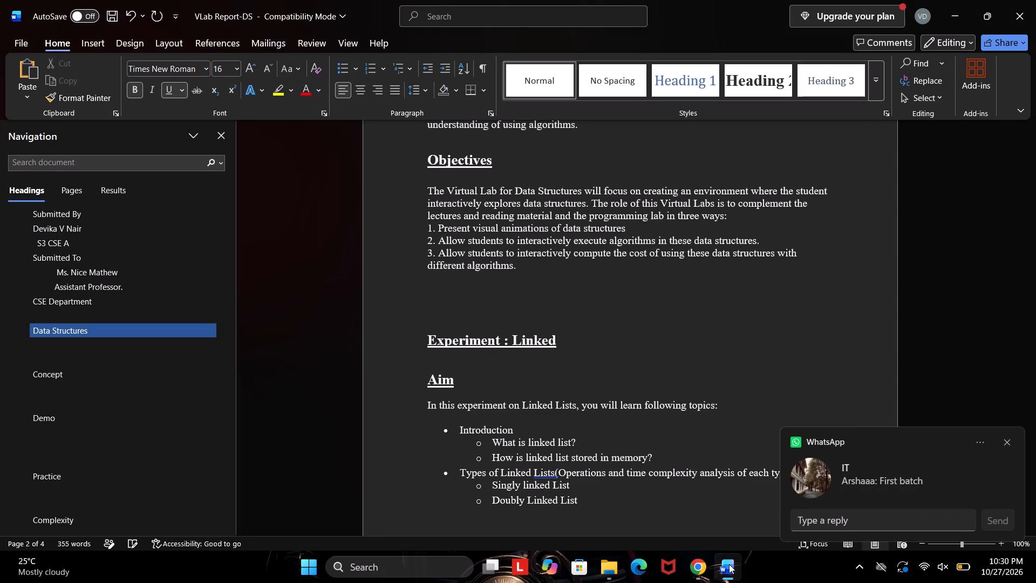
type("List")
Find the report's Concept section, switch to Chrome, and view the Aim page under Concept in the Linked List experiment.
scroll(624, 421, "down", 1)
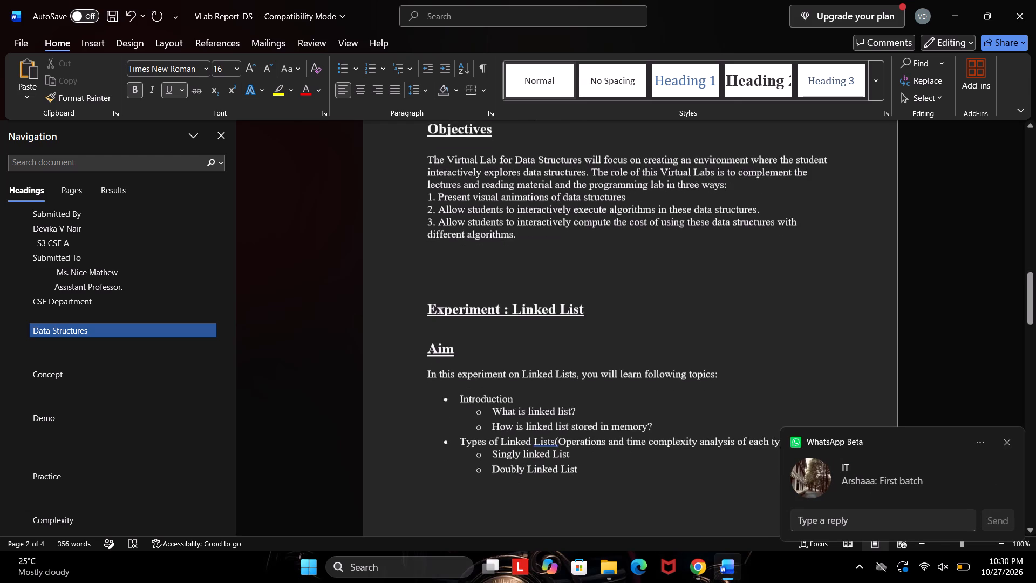
scroll(625, 421, "down", 8)
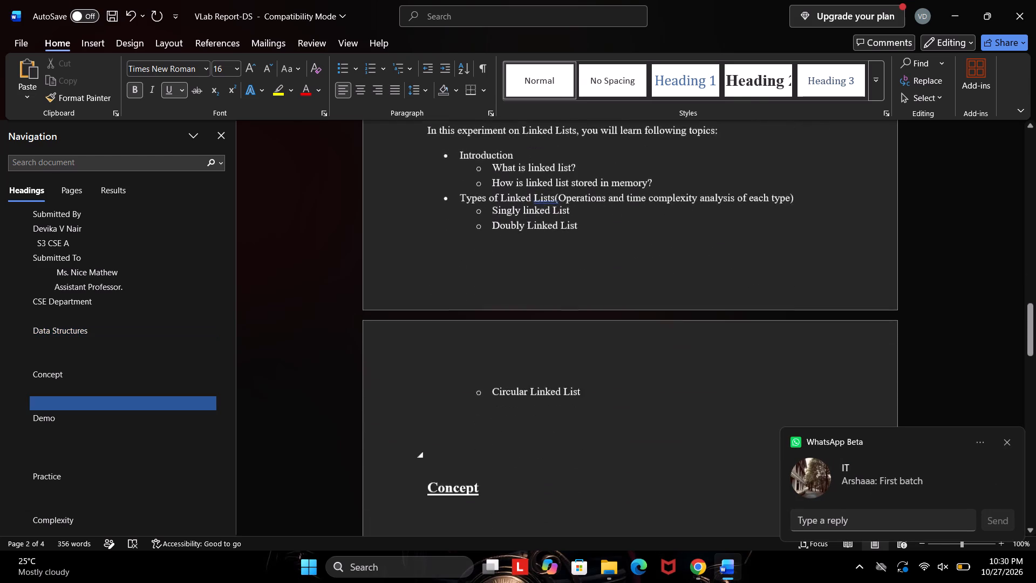
scroll(627, 426, "down", 2)
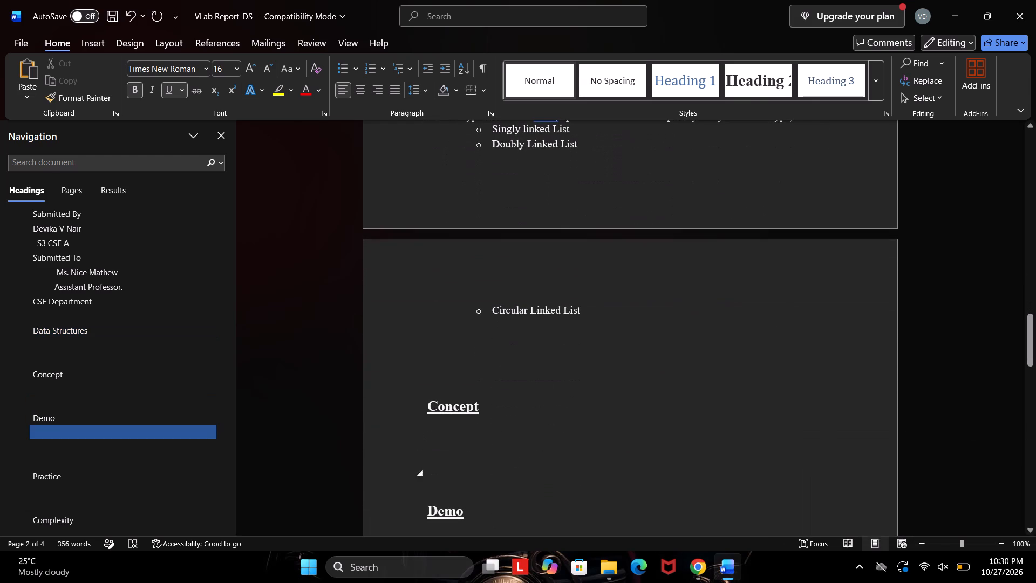
left_click(700, 568)
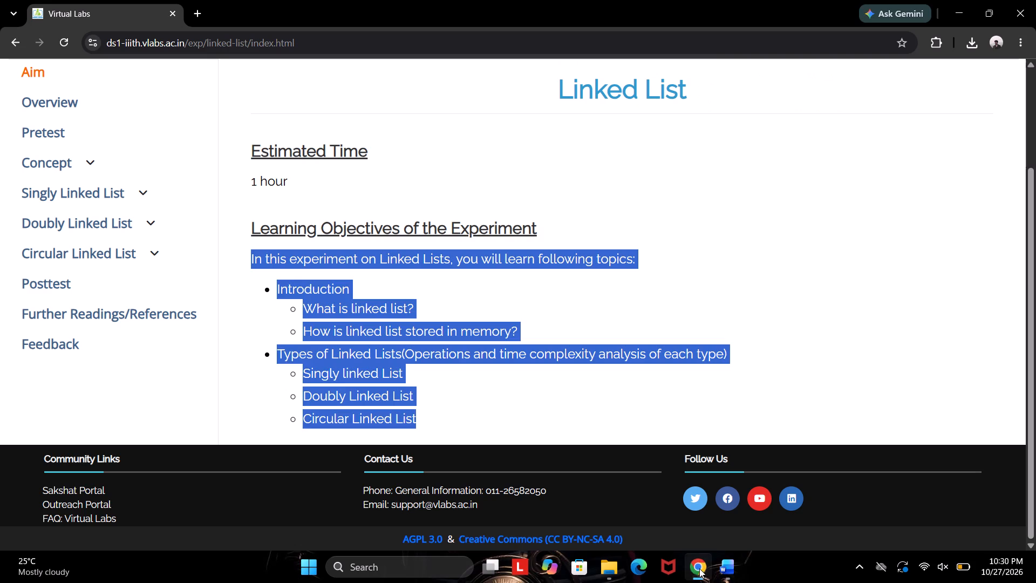
left_click(398, 164)
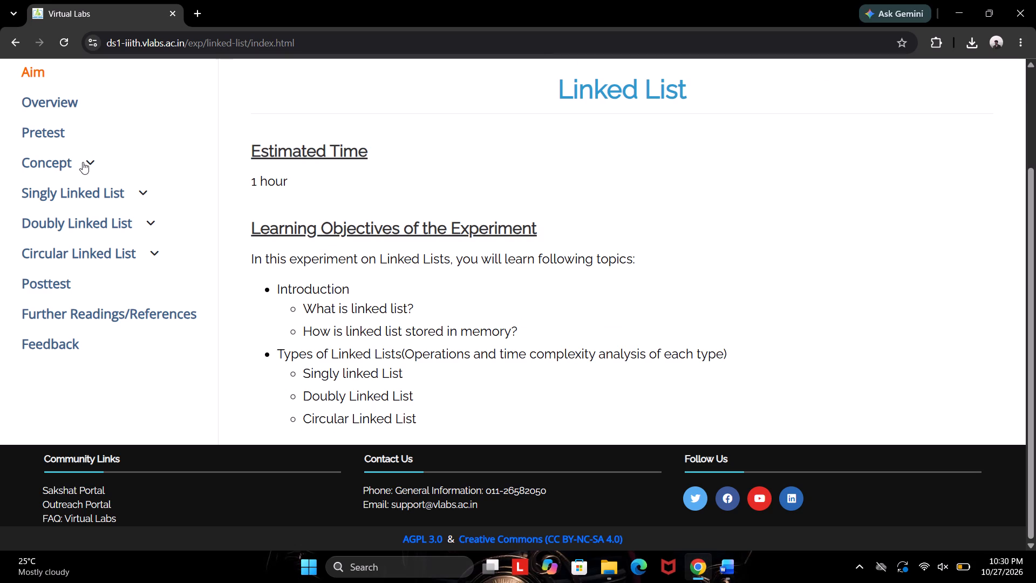
left_click(86, 162)
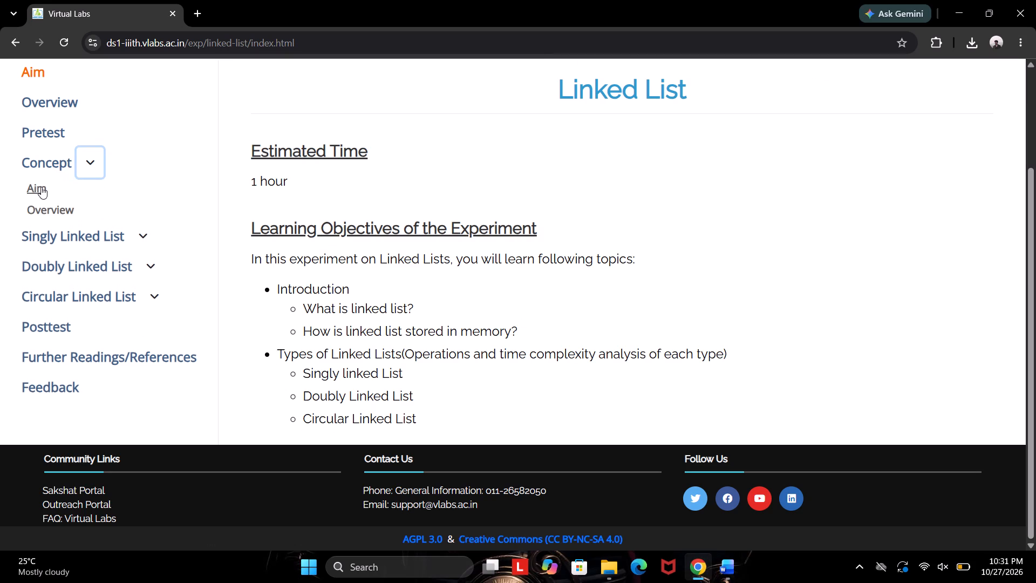
left_click(40, 188)
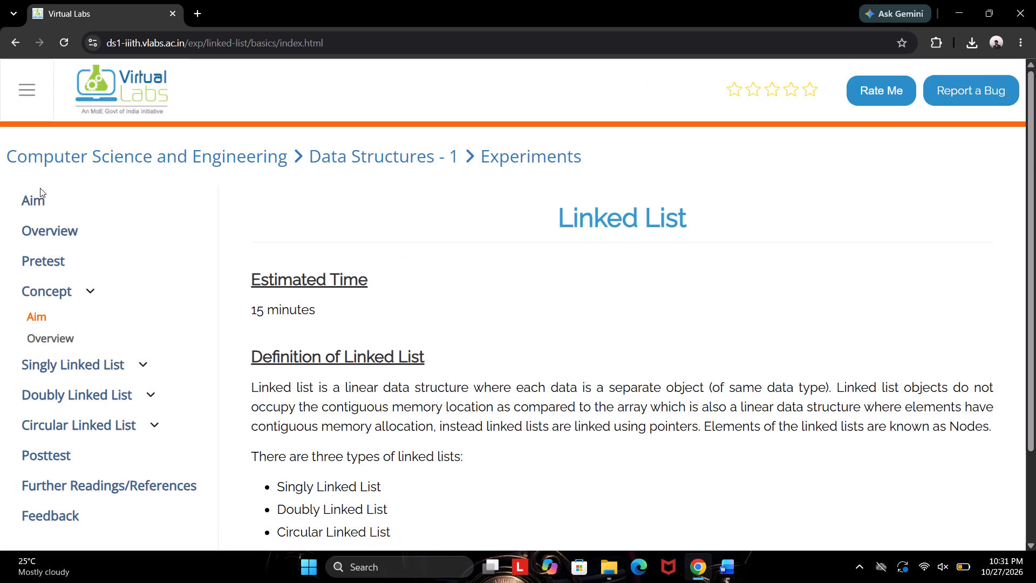
scroll(462, 237, "down", 3)
scroll(462, 237, "up", 1)
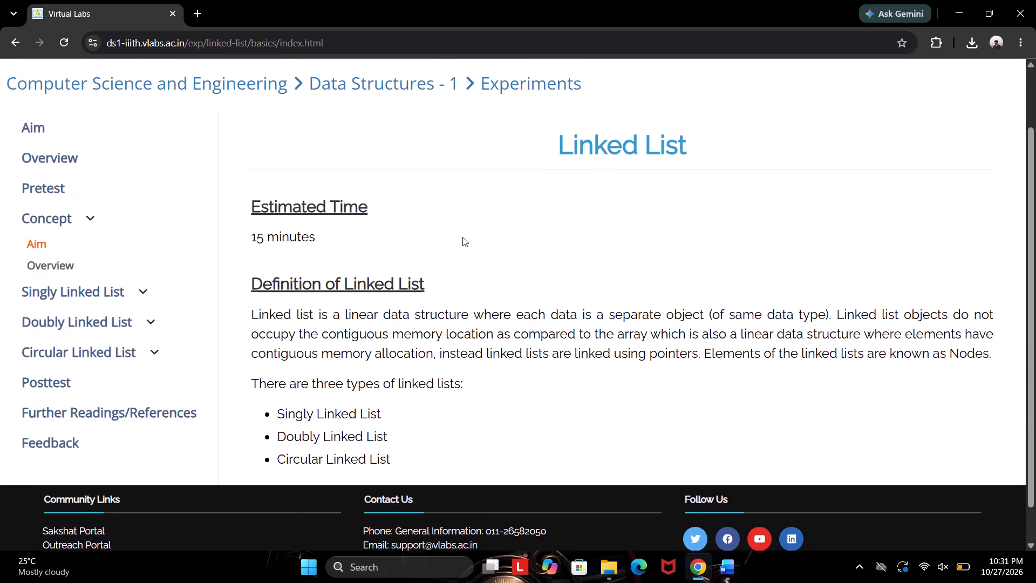
Open the Overview page under Concept and examine its linked list definition, need, types and operations for report material.
left_click(51, 299)
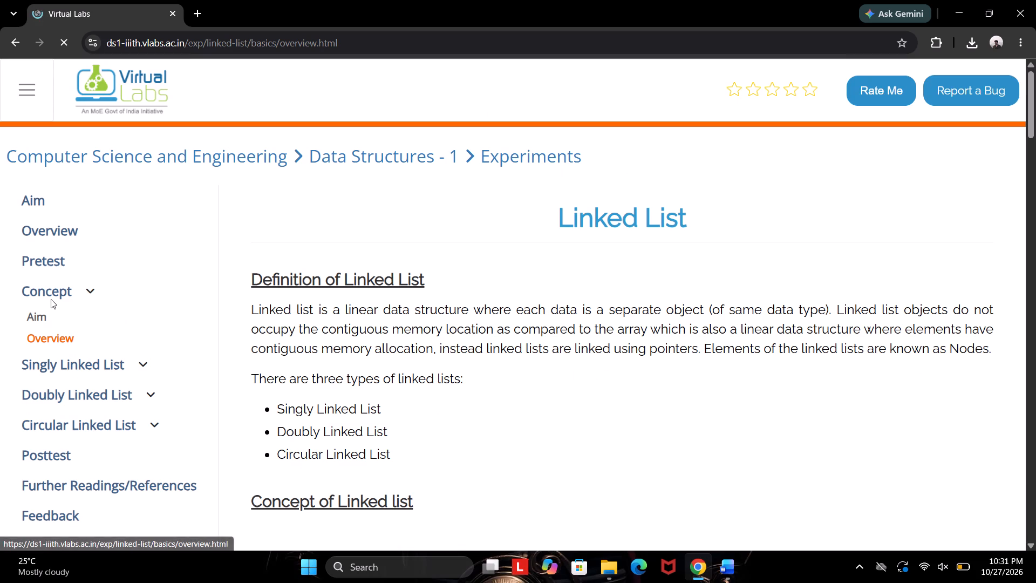
scroll(503, 287, "down", 4)
scroll(503, 287, "up", 3)
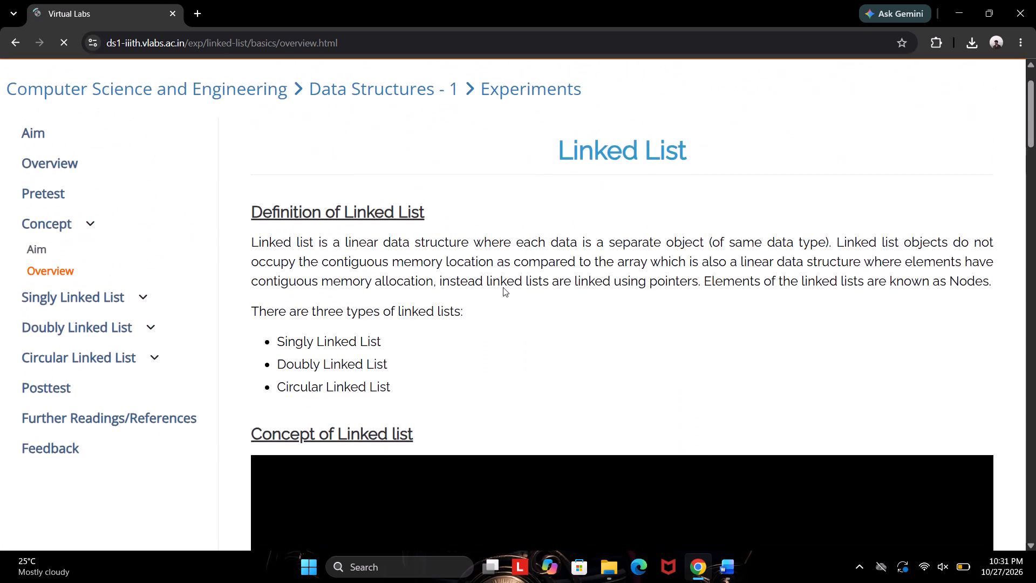
scroll(503, 287, "up", 1)
scroll(503, 287, "down", 11)
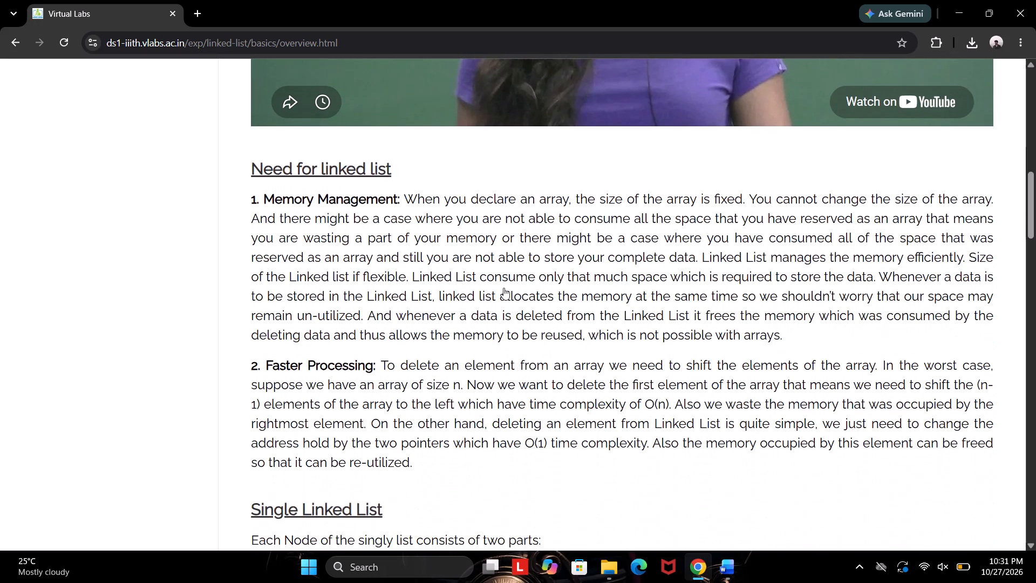
scroll(503, 288, "down", 18)
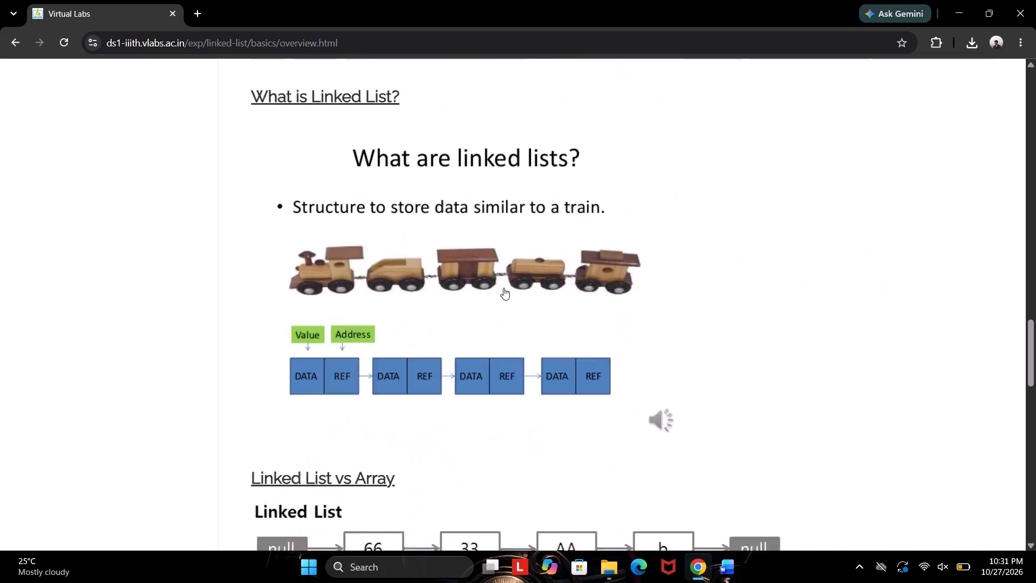
scroll(503, 288, "down", 16)
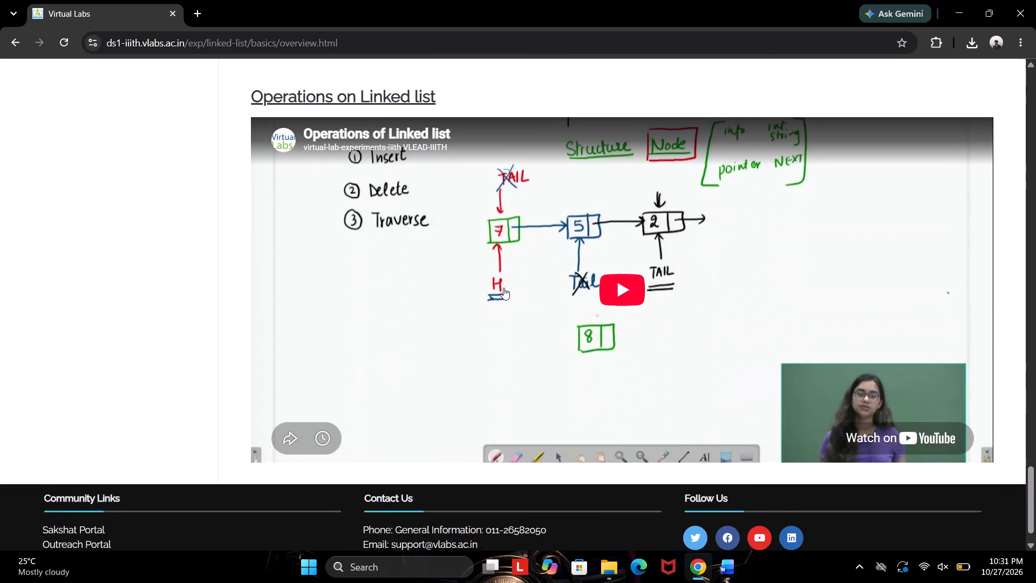
scroll(503, 288, "down", 5)
scroll(503, 288, "up", 13)
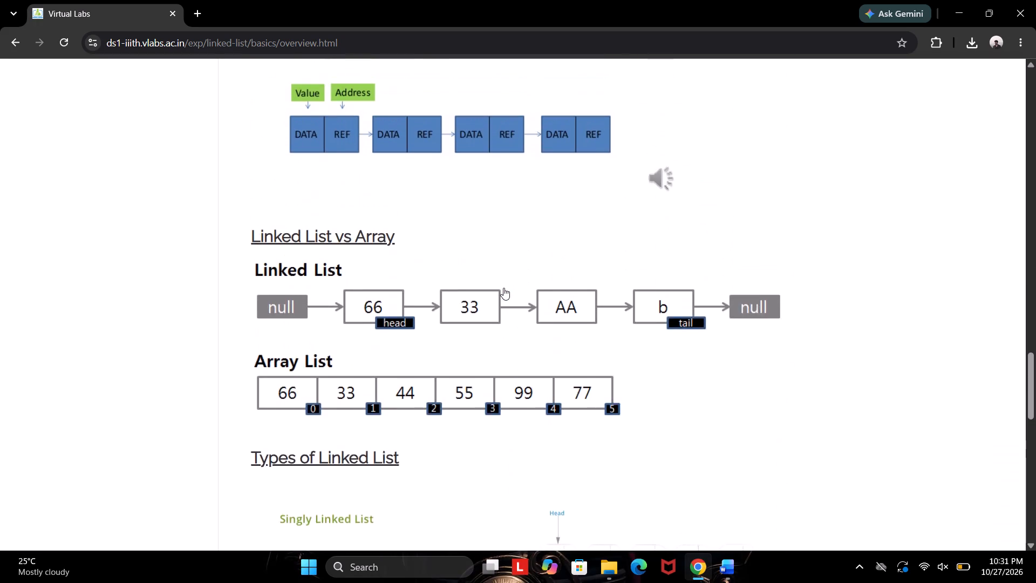
scroll(503, 288, "up", 14)
scroll(503, 288, "up", 12)
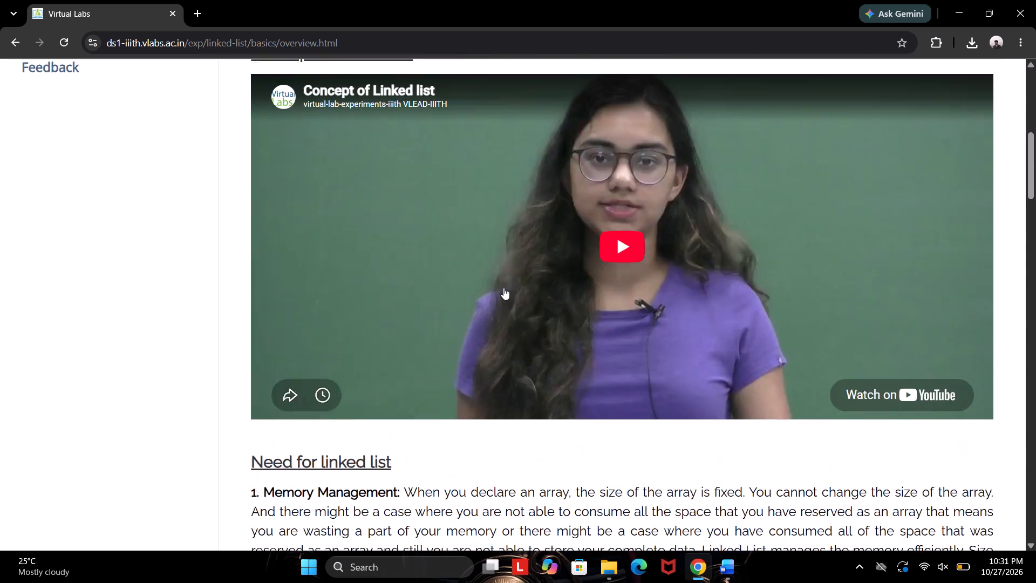
scroll(503, 288, "up", 9)
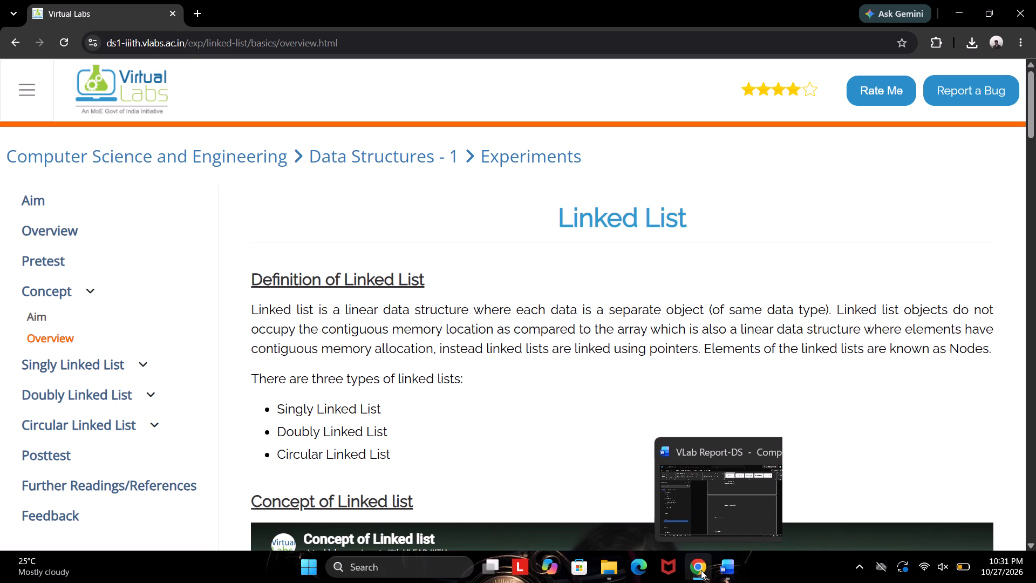
Switch back to Word and review the report's remaining sections from Concept through Demo, Practice, Complexity, Exercise, Result and Quiz.
left_click(733, 565)
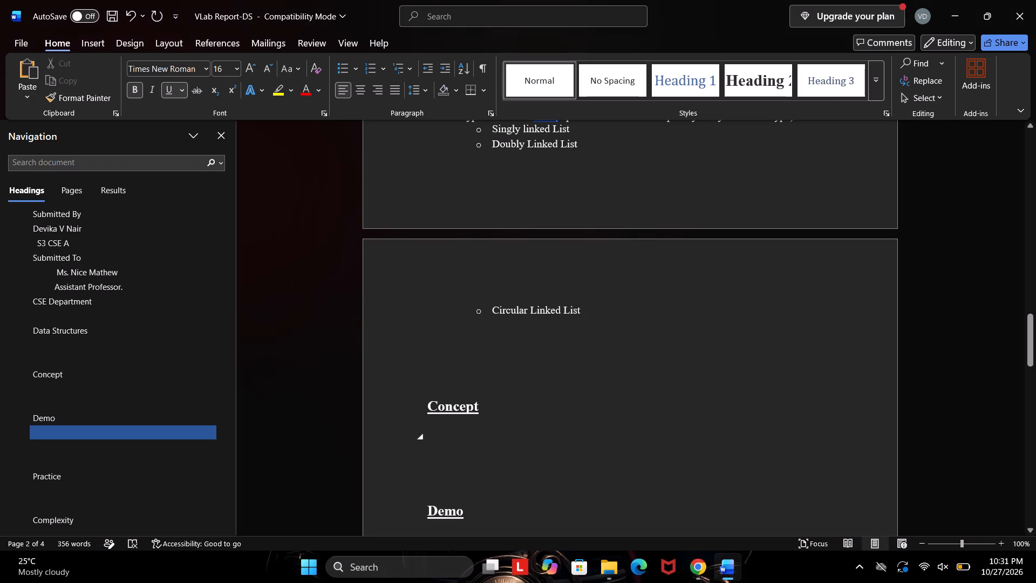
scroll(567, 431, "down", 9)
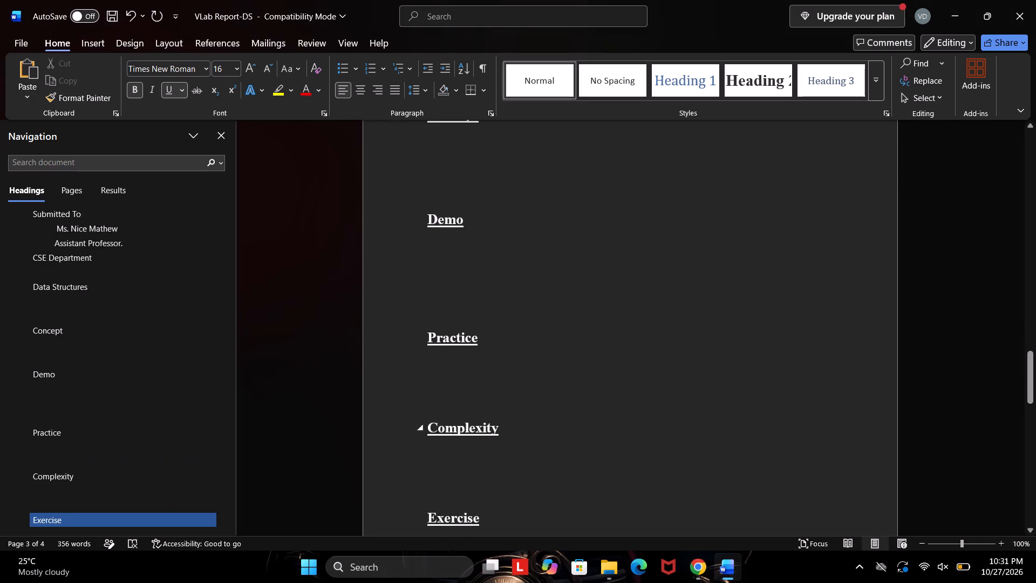
scroll(570, 432, "down", 8)
scroll(570, 432, "up", 6)
scroll(570, 432, "down", 4)
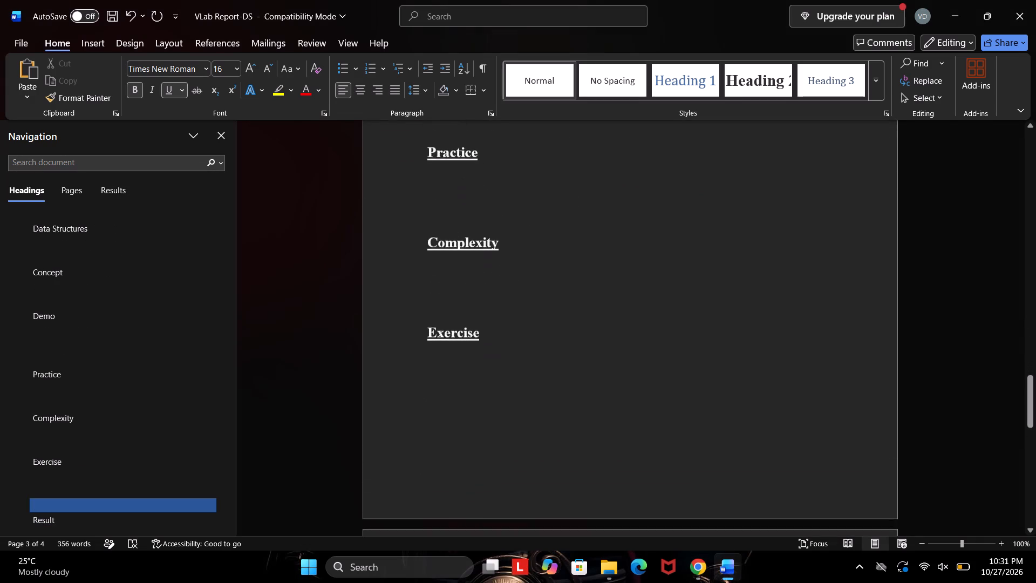
scroll(570, 432, "down", 5)
scroll(570, 432, "up", 11)
scroll(570, 432, "down", 10)
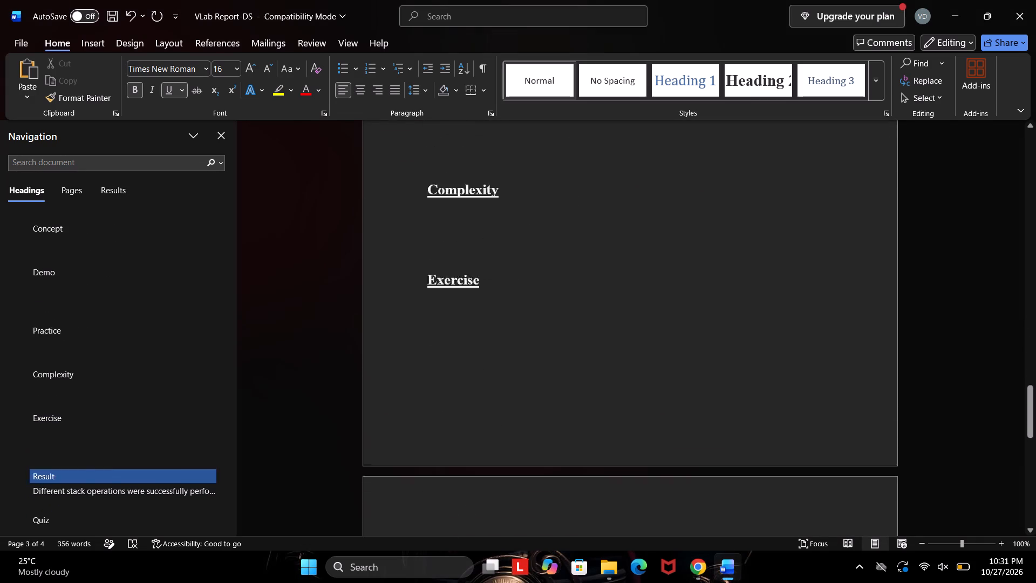
scroll(570, 432, "down", 8)
scroll(570, 432, "up", 4)
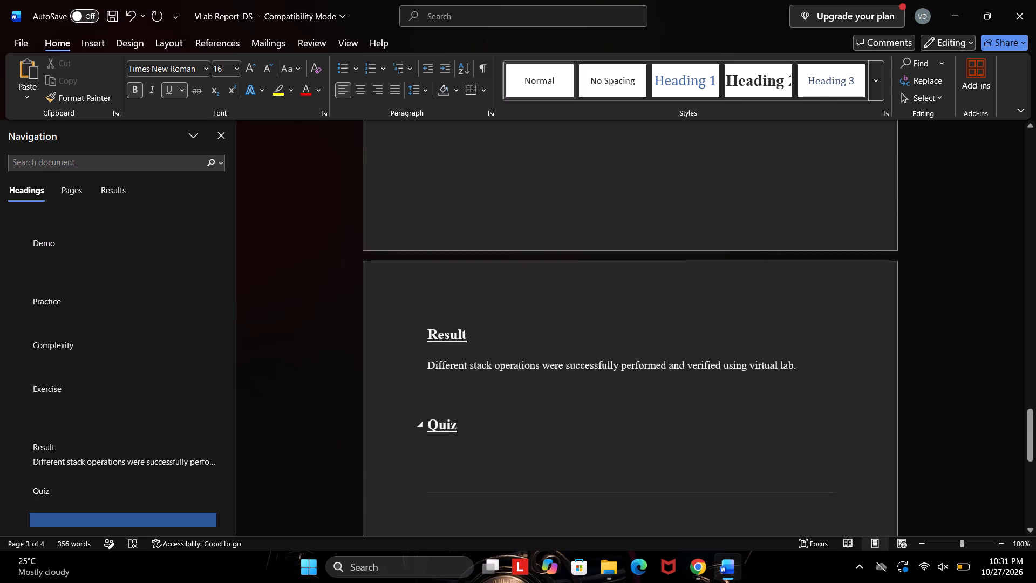
scroll(570, 432, "up", 10)
scroll(570, 432, "down", 14)
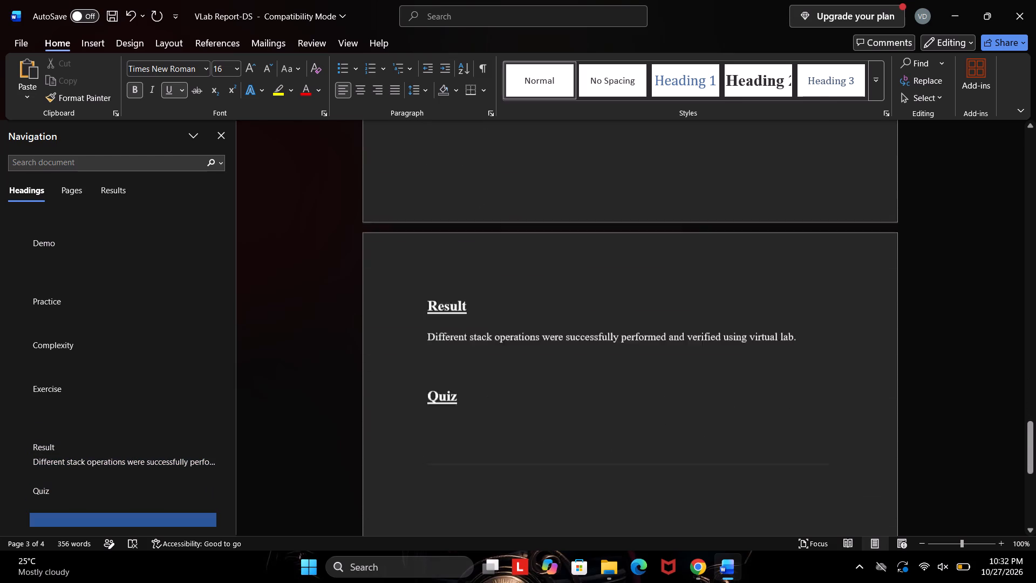
scroll(570, 432, "down", 15)
scroll(570, 432, "up", 8)
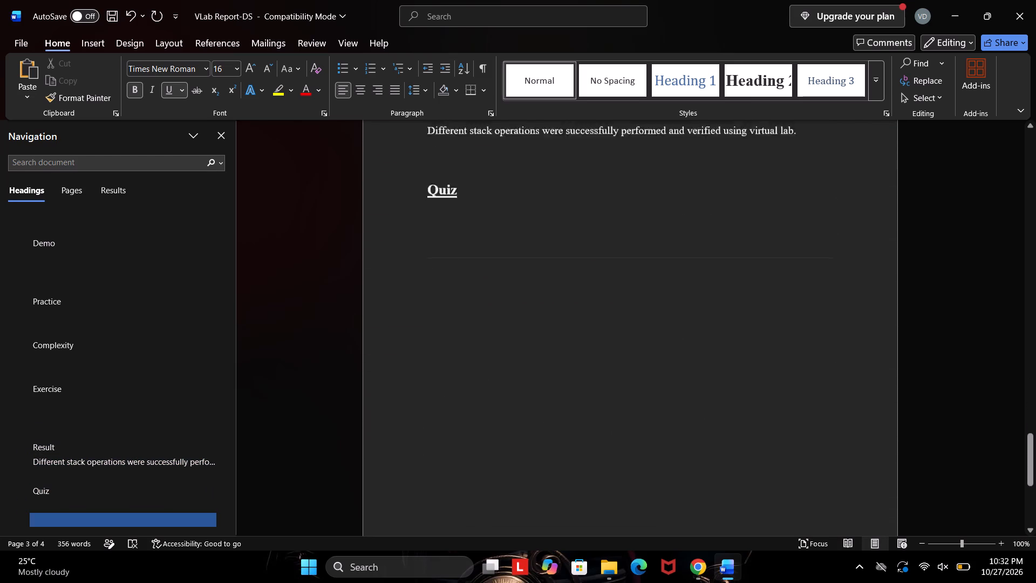
scroll(570, 432, "up", 5)
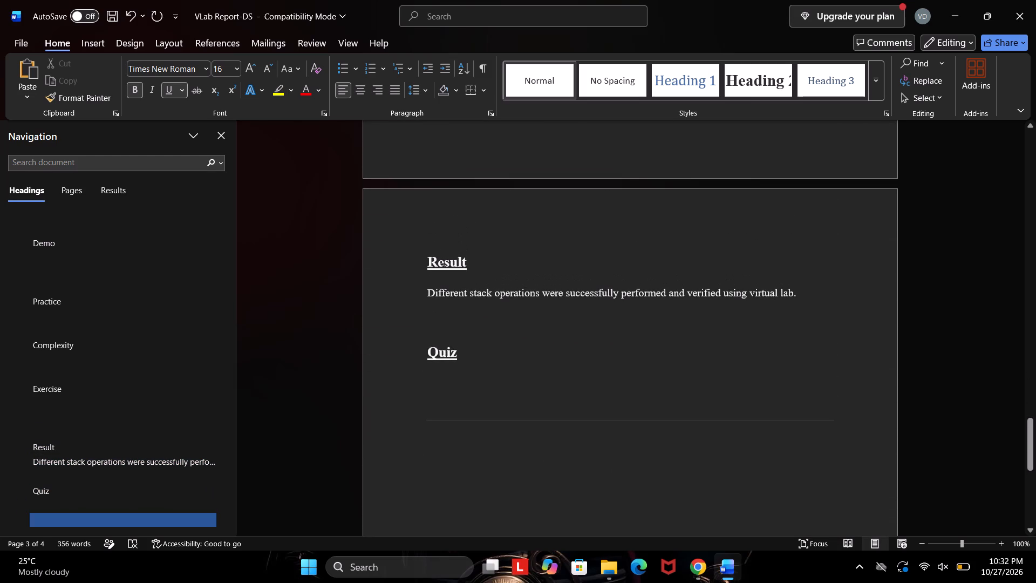
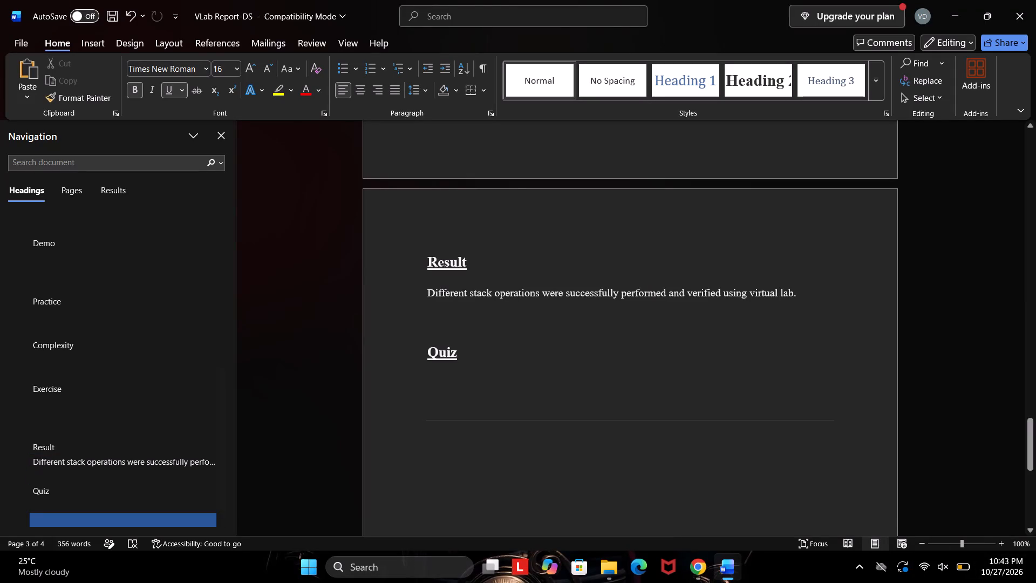
Switch to Chrome and close the browser window showing the Virtual Labs Linked List overview.
left_click(704, 572)
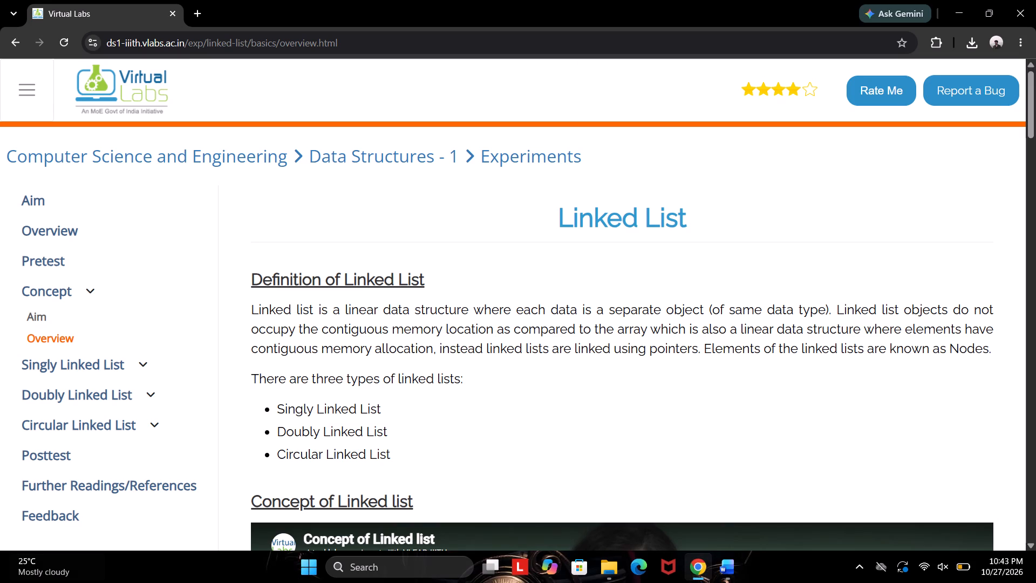
left_click(1028, 0)
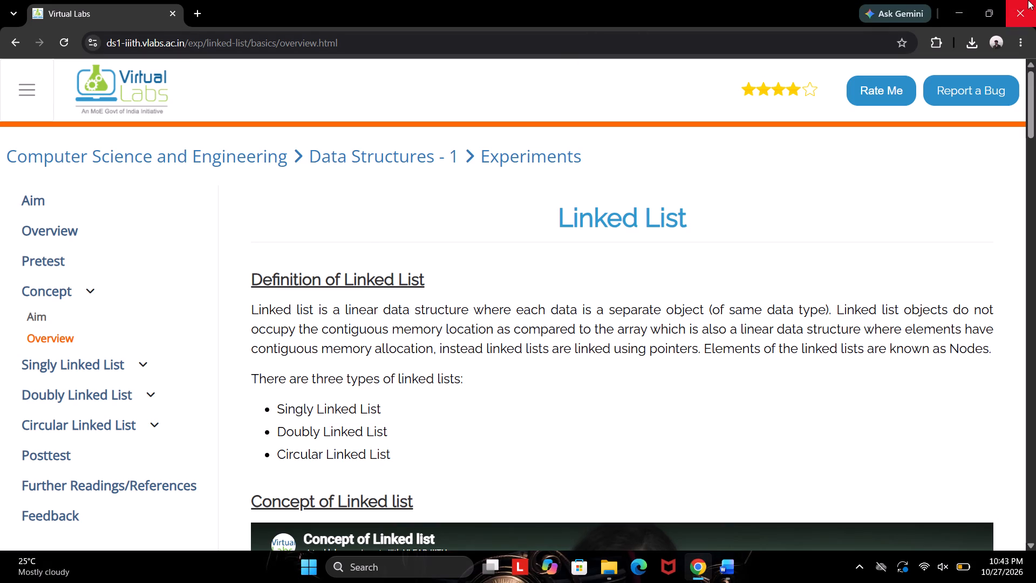